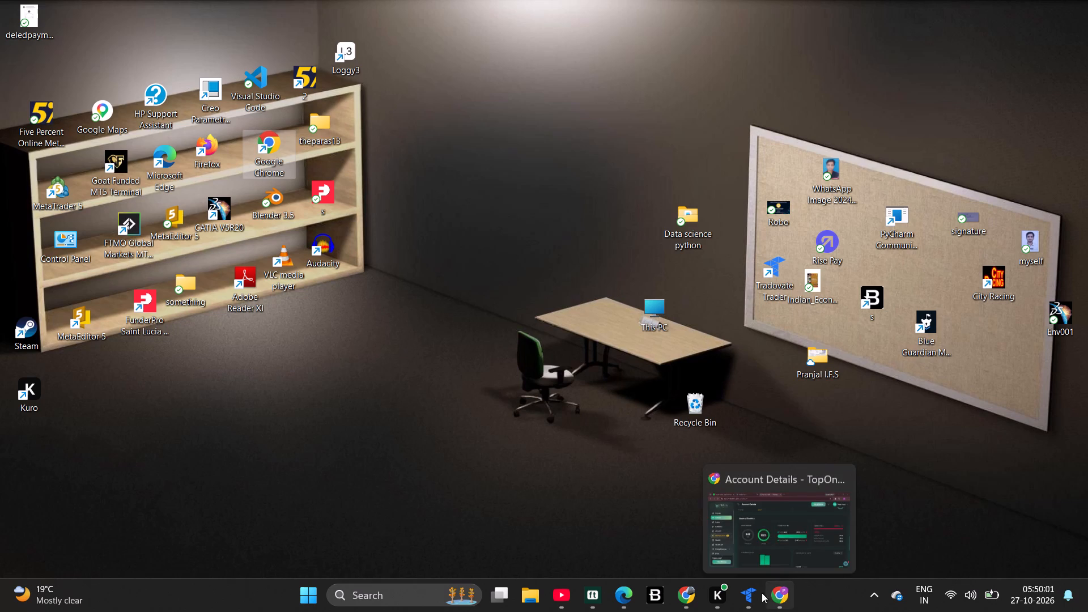
Open the Word document 7Science P3 from the E: drive and maximize its window.
left_click(532, 588)
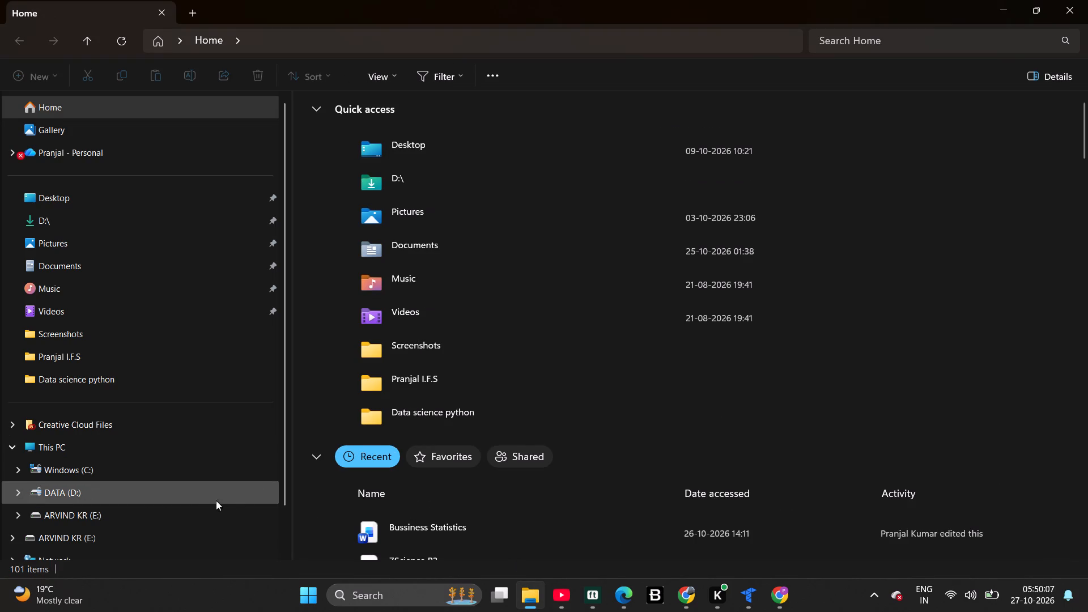
triple_click(177, 525)
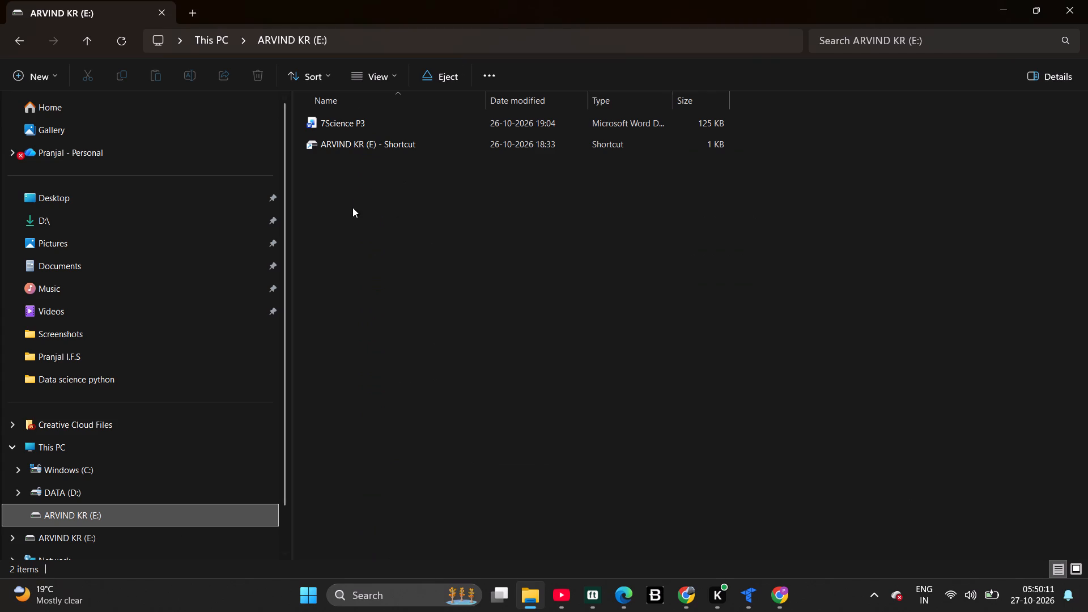
double_click(364, 129)
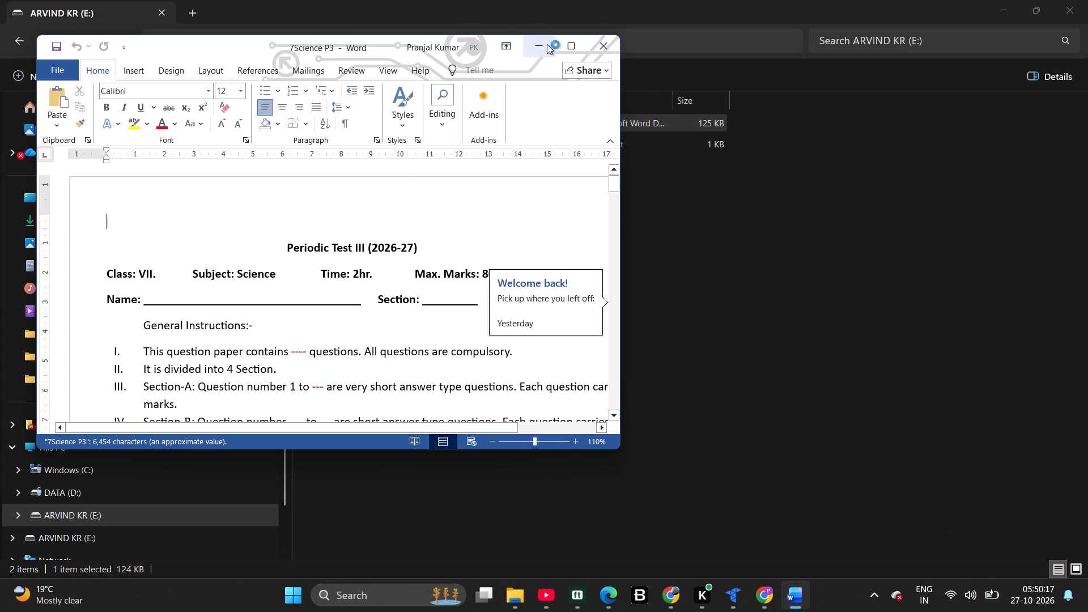
left_click(563, 46)
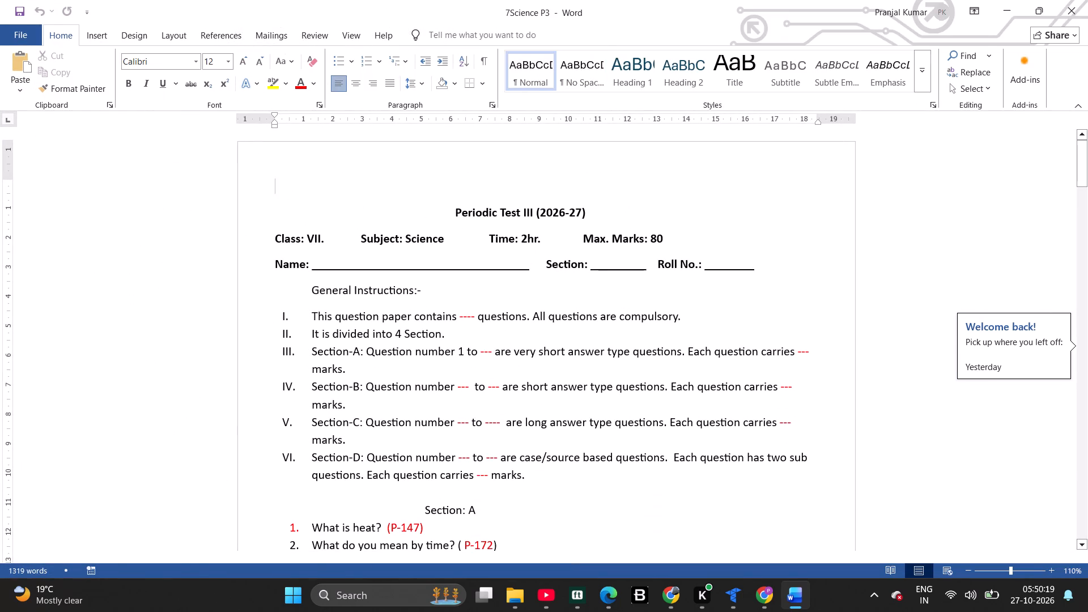
Replace the blank in General Instruction I with 19 as the number of questions in the paper.
scroll(658, 342, "down", 1)
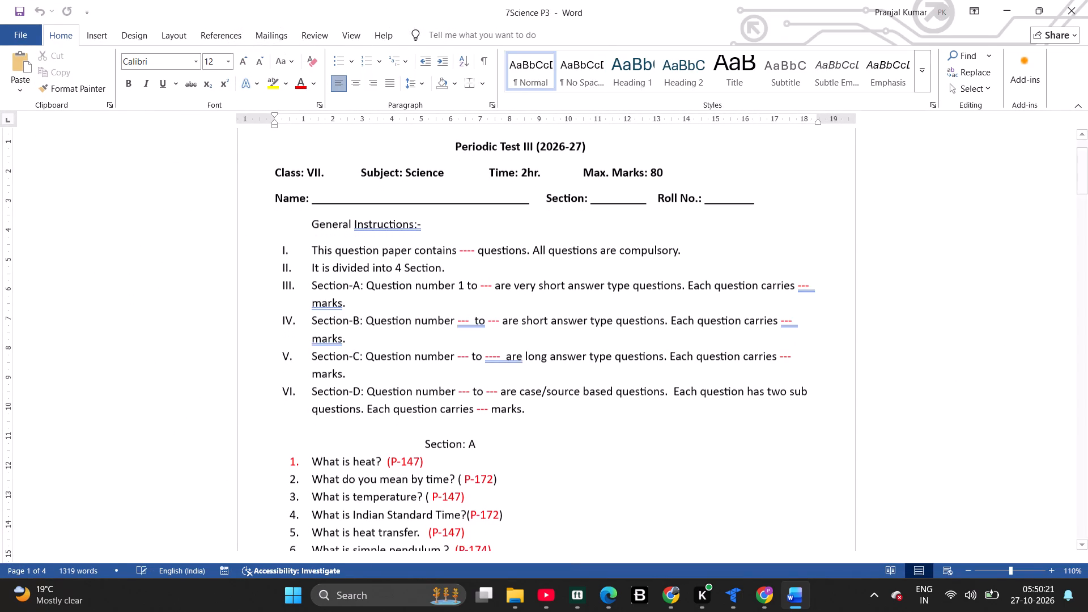
scroll(658, 342, "down", 2)
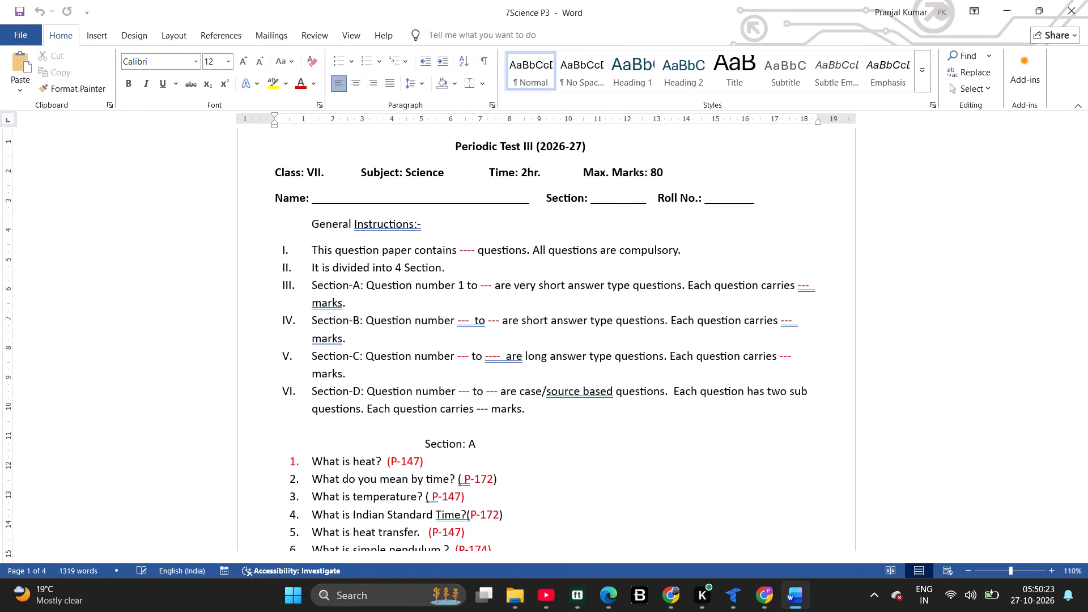
scroll(658, 342, "down", 1)
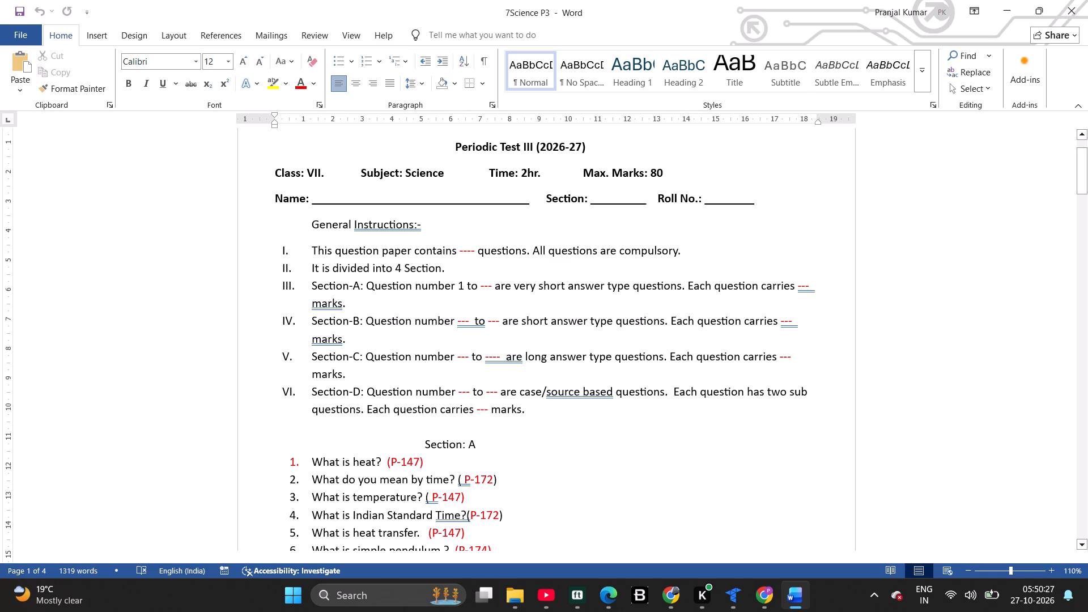
left_click_drag(474, 253, 459, 253)
left_click_drag(459, 253, 460, 253)
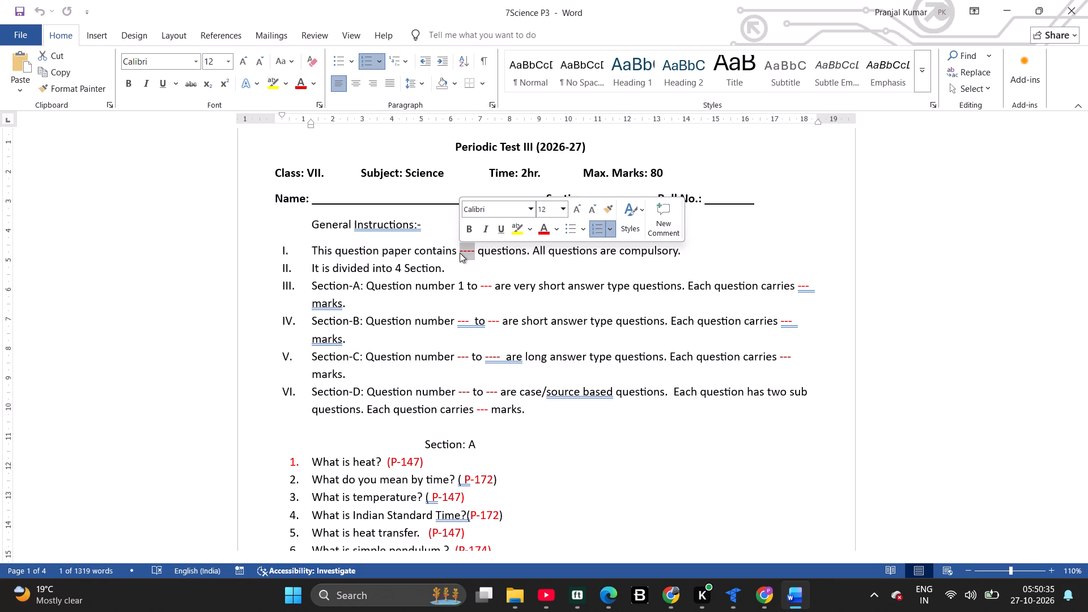
type("19")
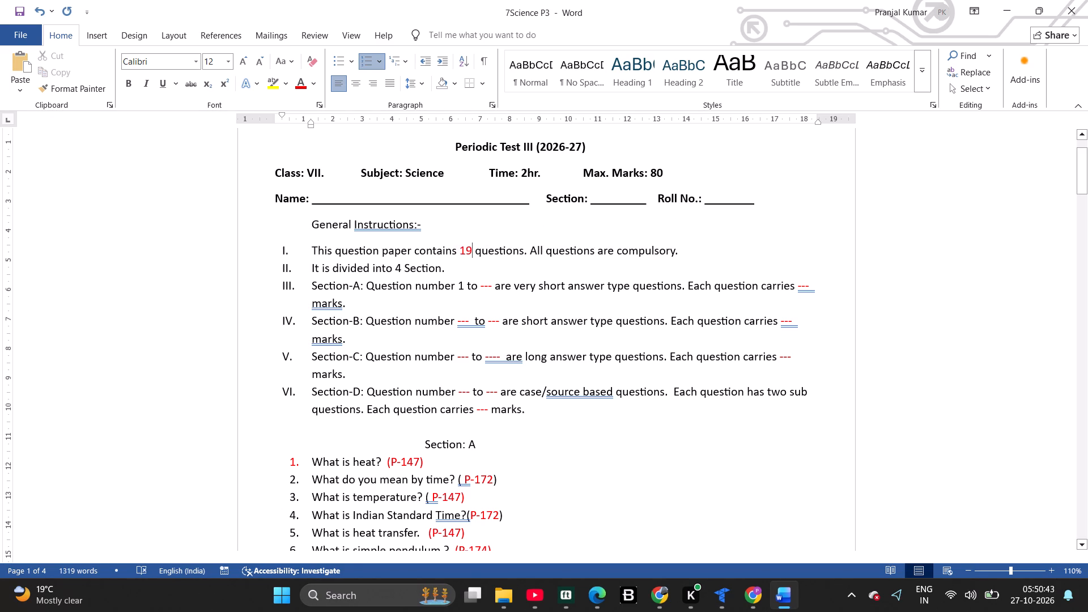
Fill the Section-A instruction's blanks so that the question range ends at 8 and each question carries 3 marks.
left_click_drag(491, 286, 481, 287)
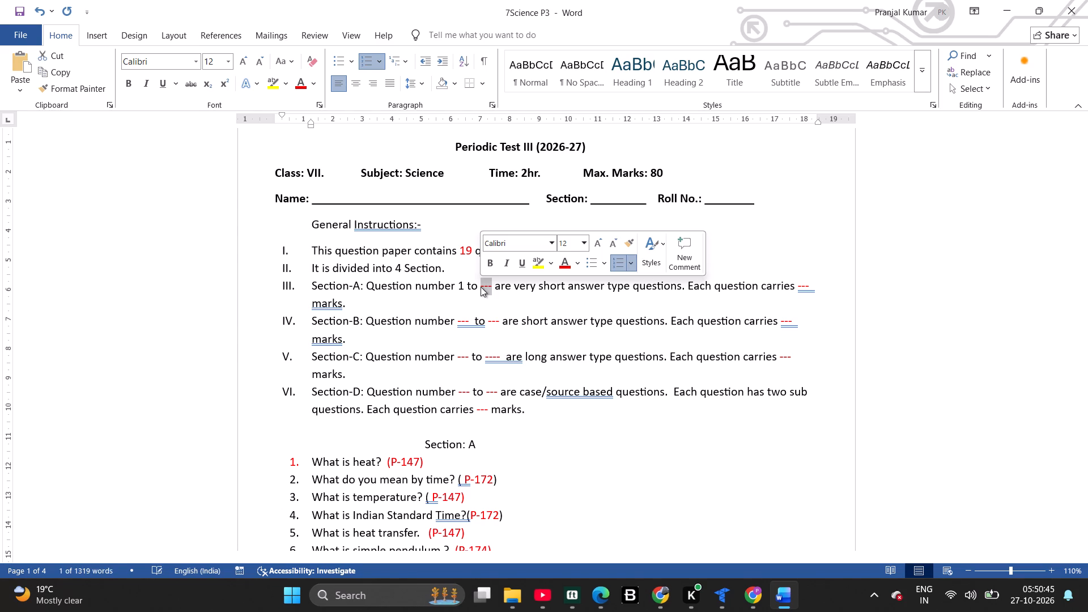
key("8")
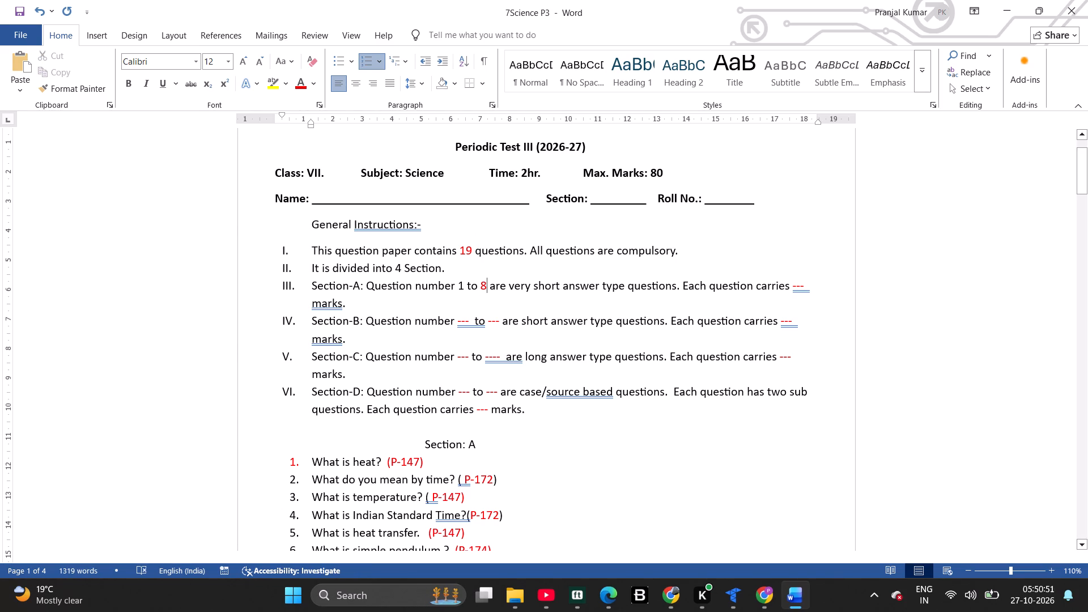
left_click_drag(470, 325, 466, 325)
left_click_drag(466, 325, 457, 325)
left_click_drag(457, 325, 457, 325)
left_click_drag(811, 288, 795, 289)
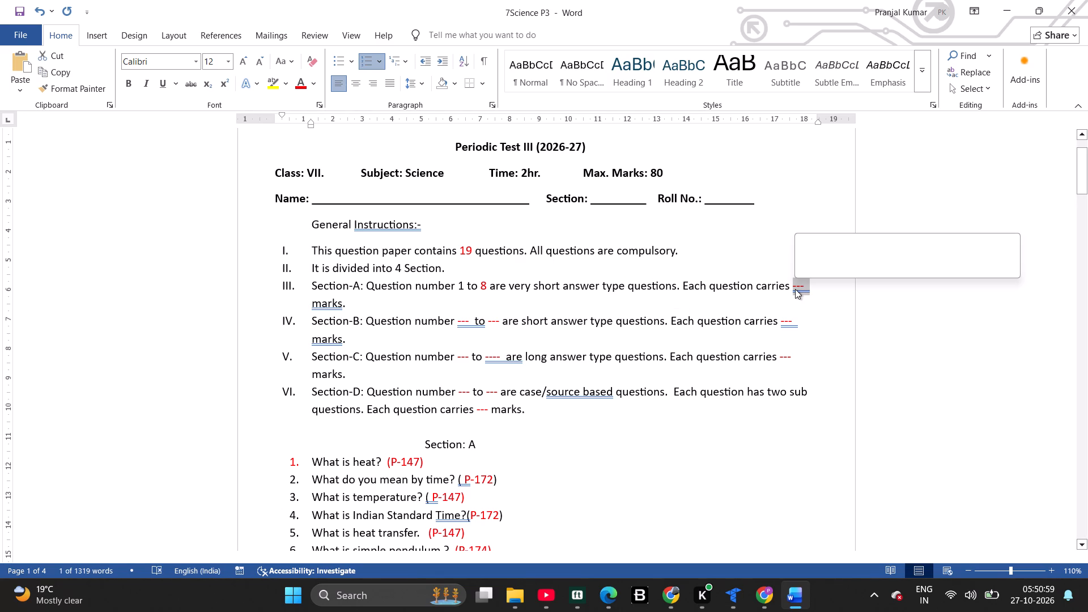
key("3")
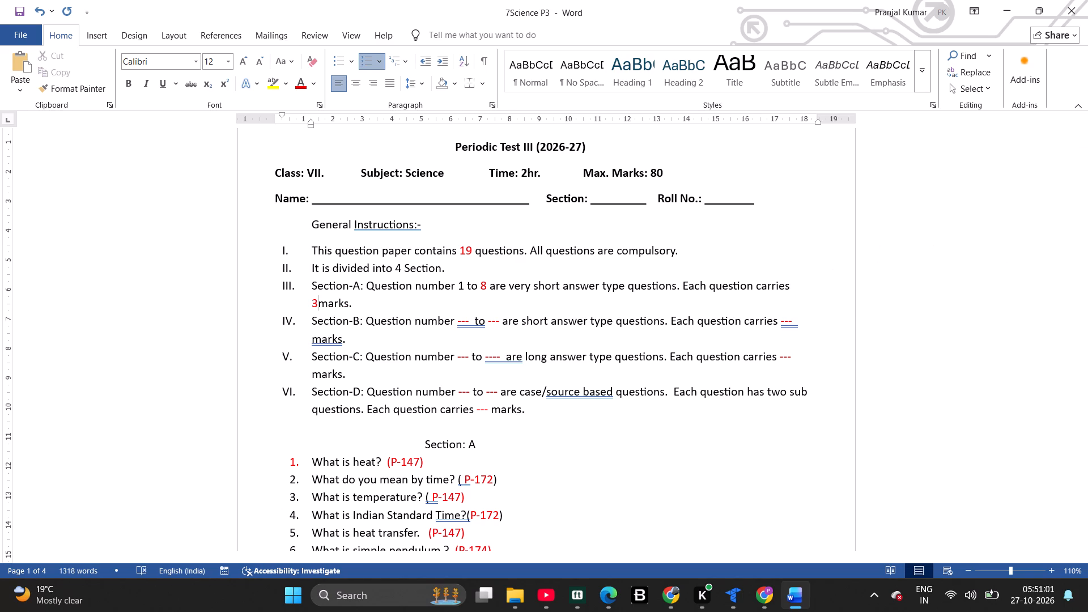
key("space")
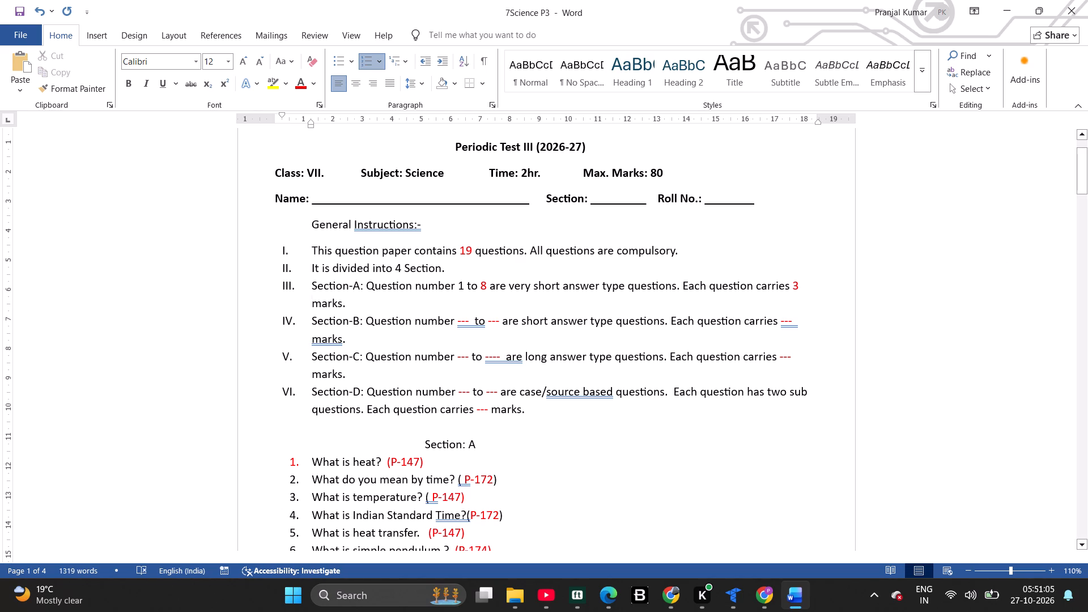
Append the sentence "Answer to these question should not exceed 40 words." to the Section-A instruction.
left_click_drag(469, 321, 462, 321)
left_click(350, 303)
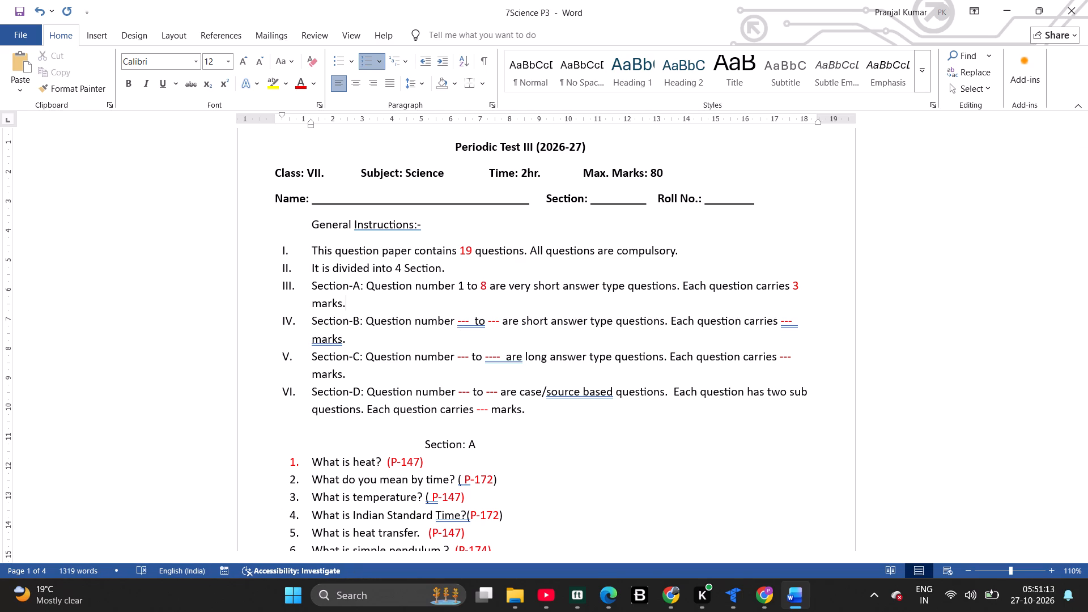
key("space")
type("Answer to these quest")
type("ion should not exceed")
key("space")
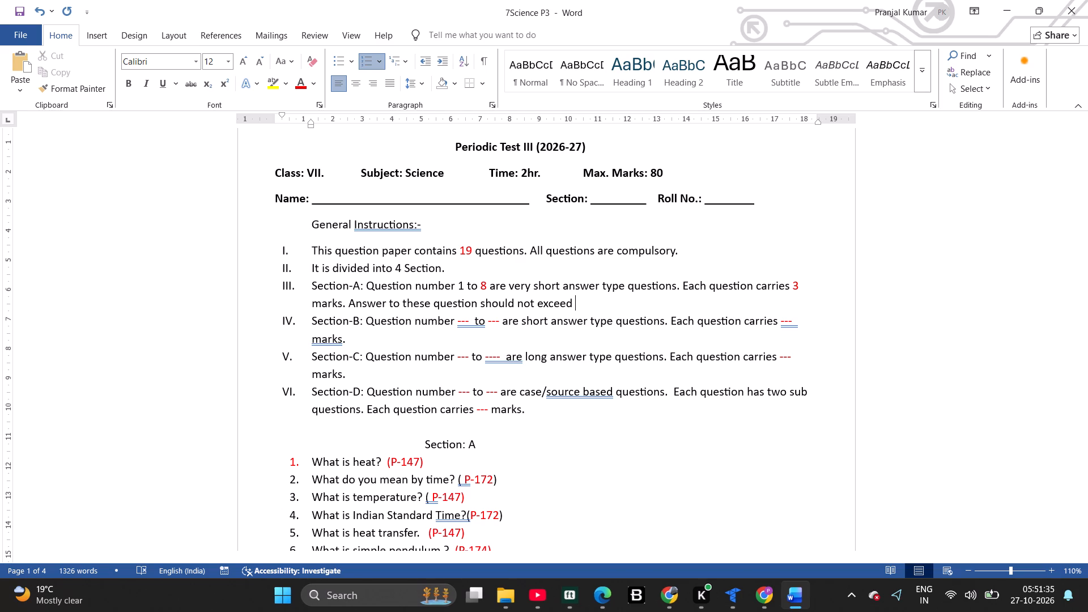
type("40 words.")
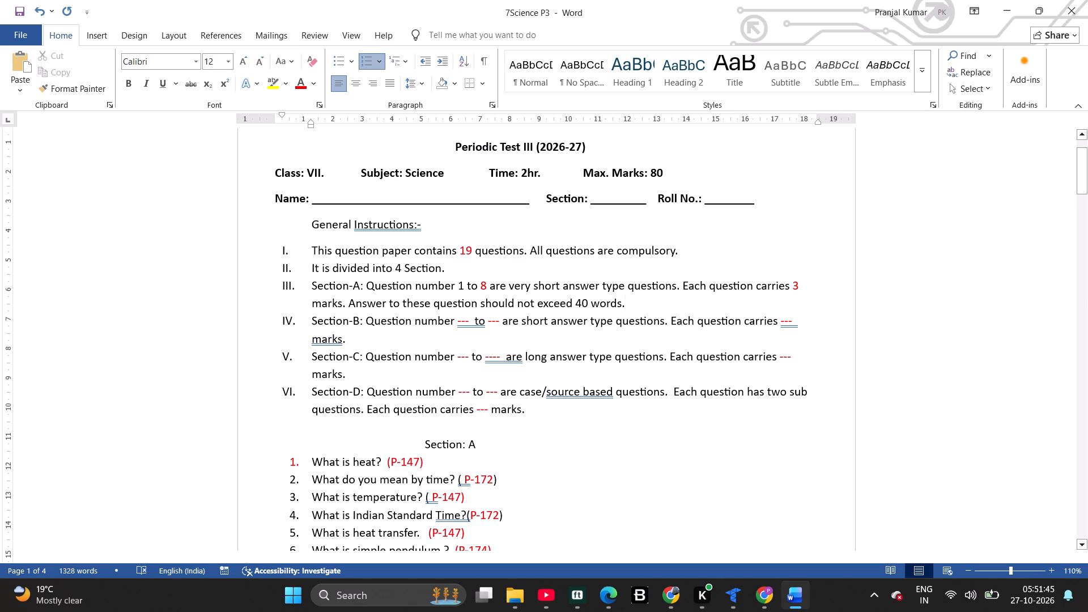
Fill the Section-B instruction's blanks with question numbers 9 to 13 and 4 marks per question.
scroll(637, 307, "down", 1)
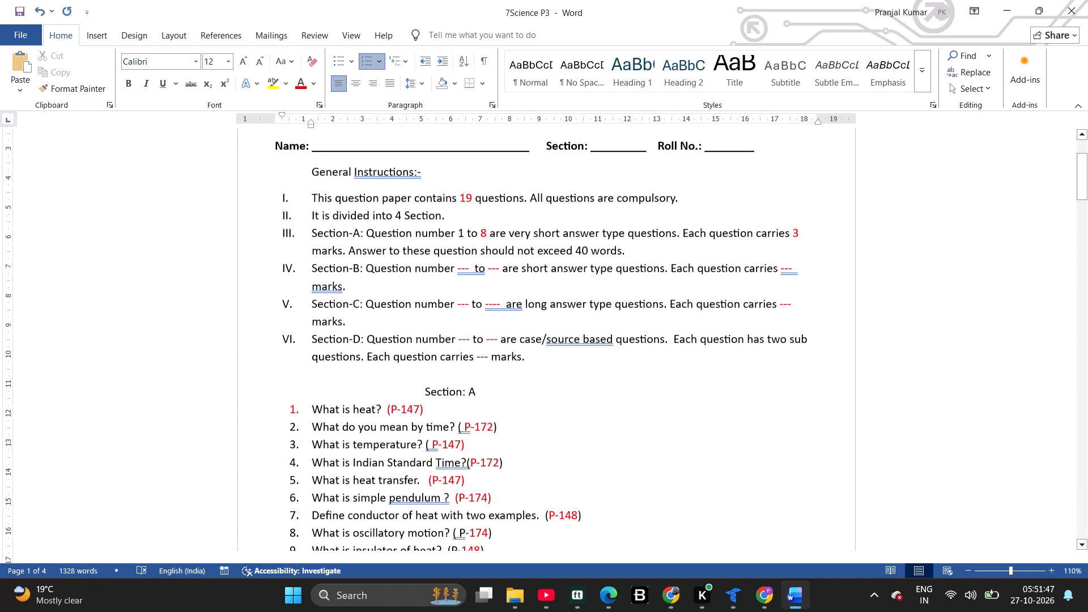
left_click_drag(470, 269, 467, 269)
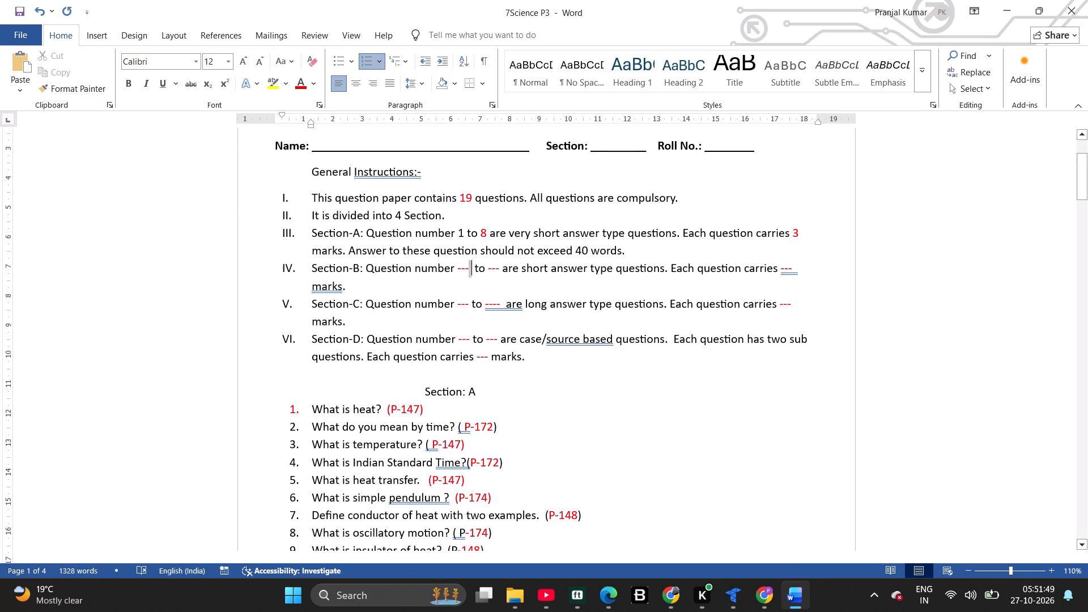
left_click_drag(467, 269, 456, 269)
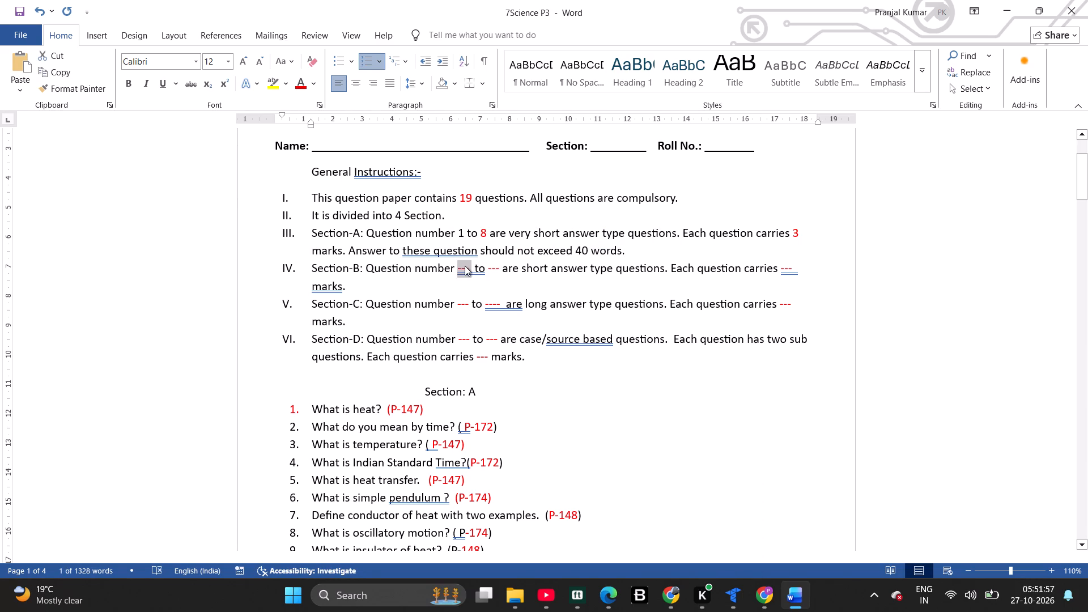
key("9")
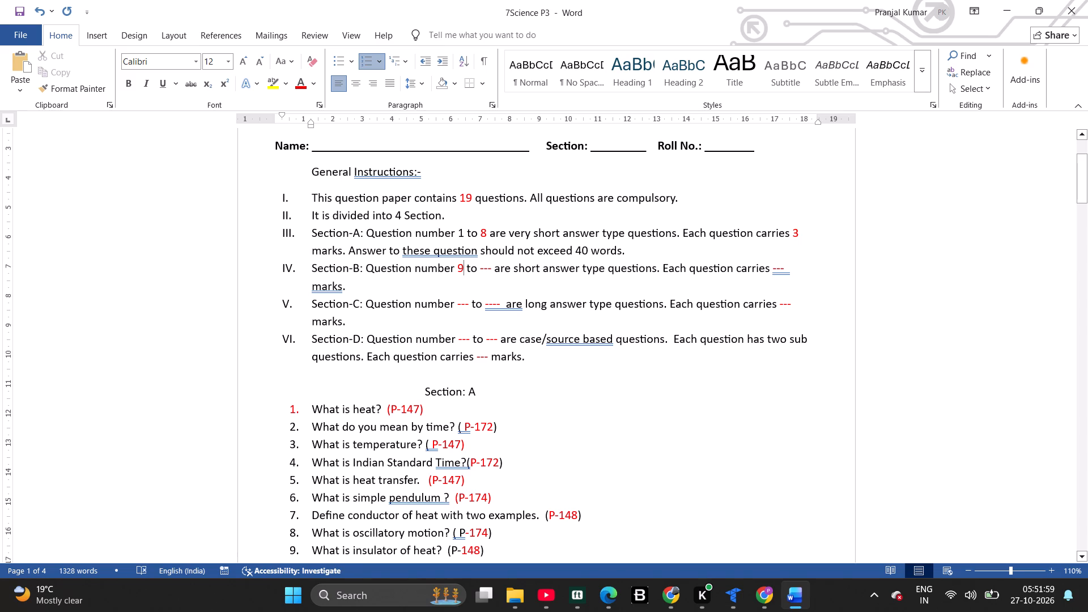
left_click_drag(492, 269, 479, 269)
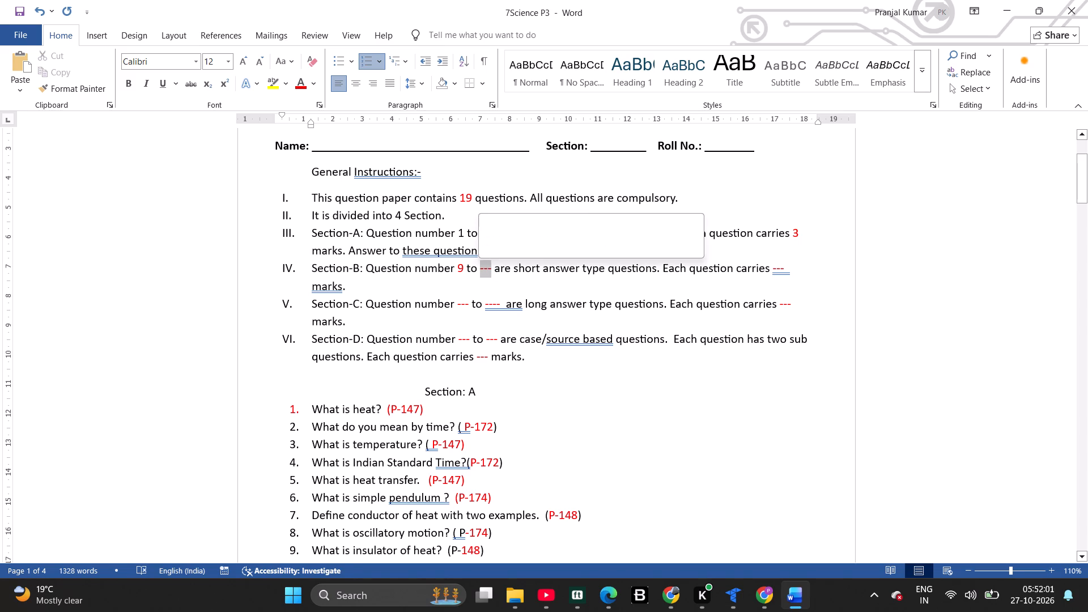
type("13")
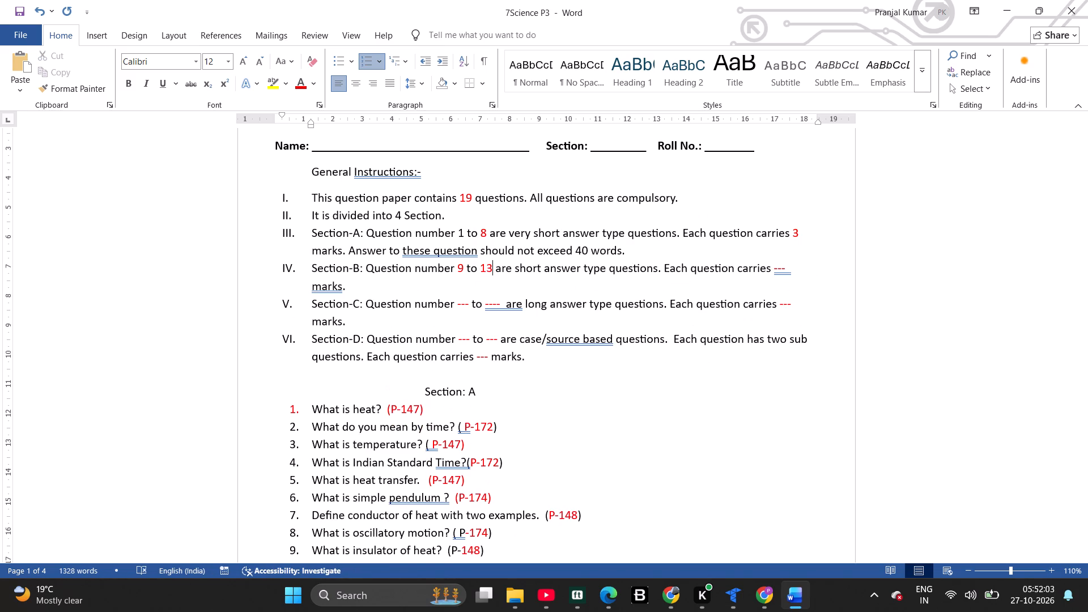
left_click_drag(467, 304, 462, 306)
left_click_drag(462, 306, 458, 305)
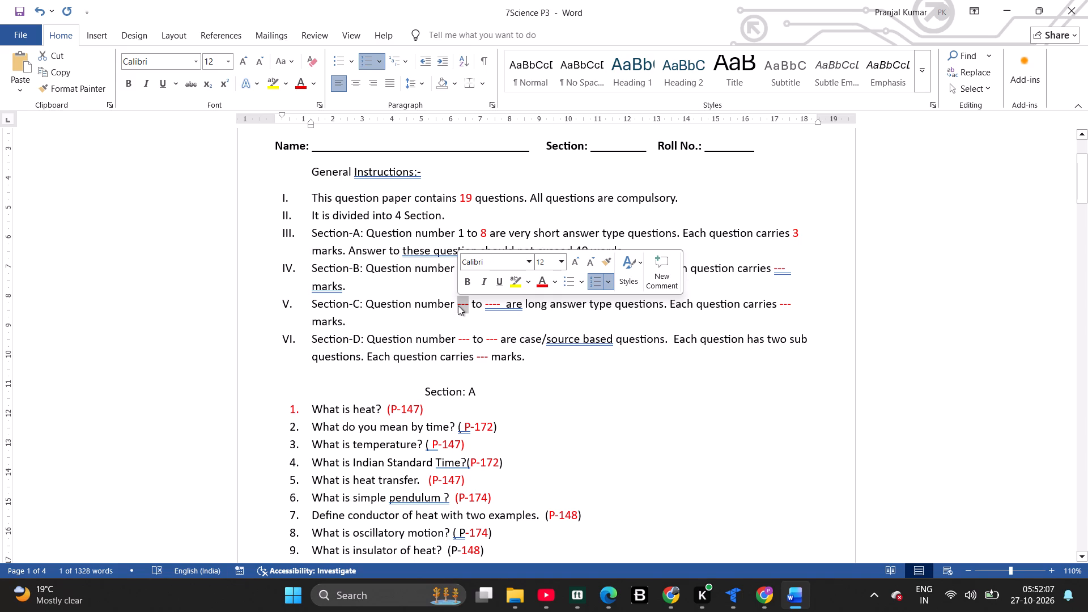
left_click(762, 284)
left_click_drag(790, 270, 773, 270)
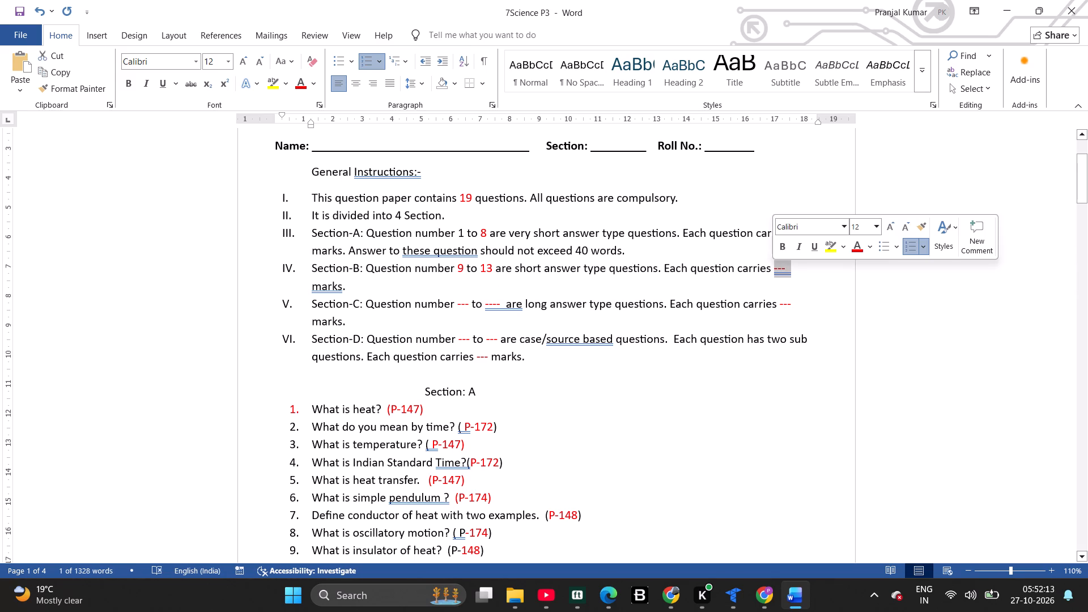
key("4")
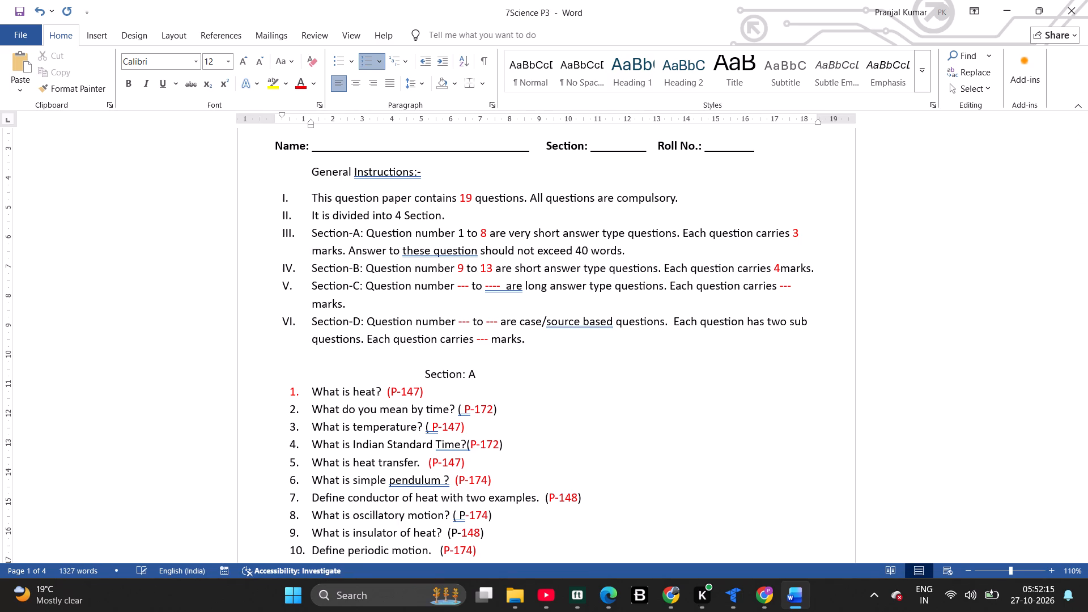
key("space")
Add the sentence "Answer to these question should not exceed 60 words." on an unnumbered line beneath the Section-B instruction.
left_click(466, 286)
left_click(817, 268)
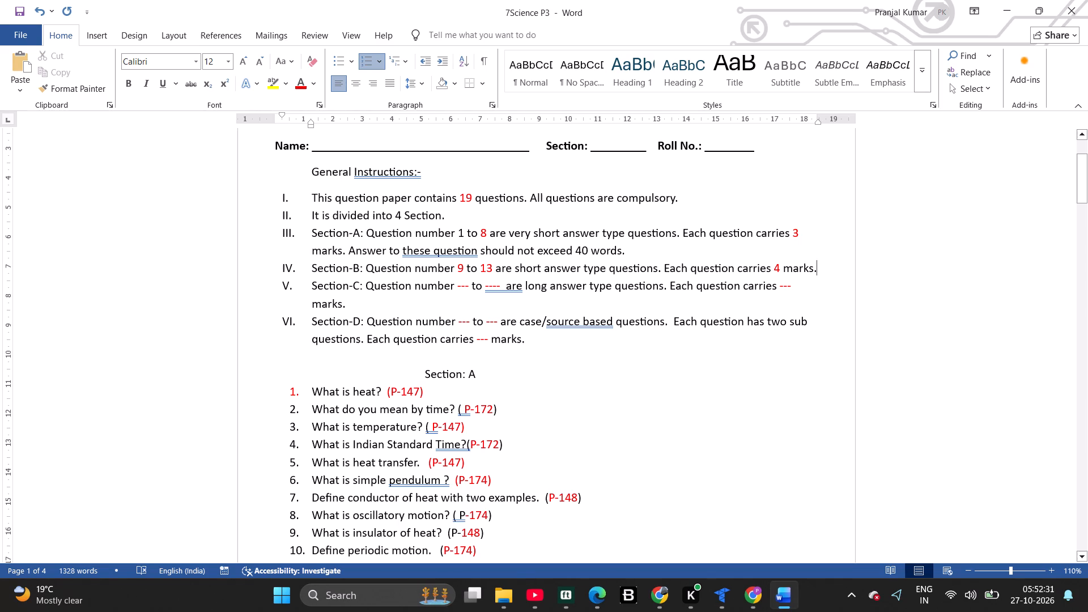
key("Return")
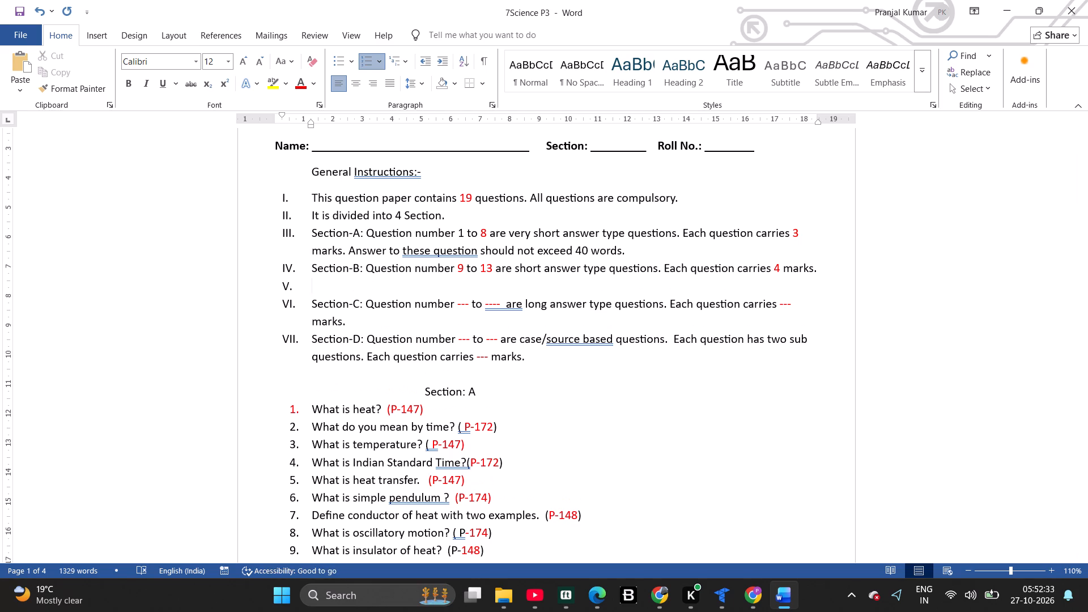
key("BackSpace")
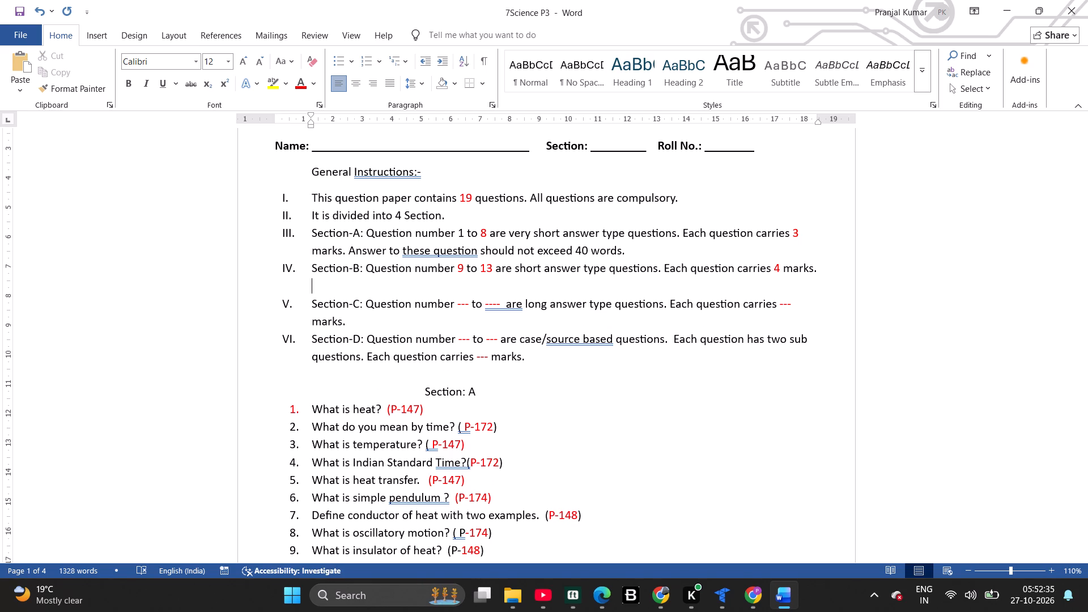
type("Answer to these quest")
type("ion")
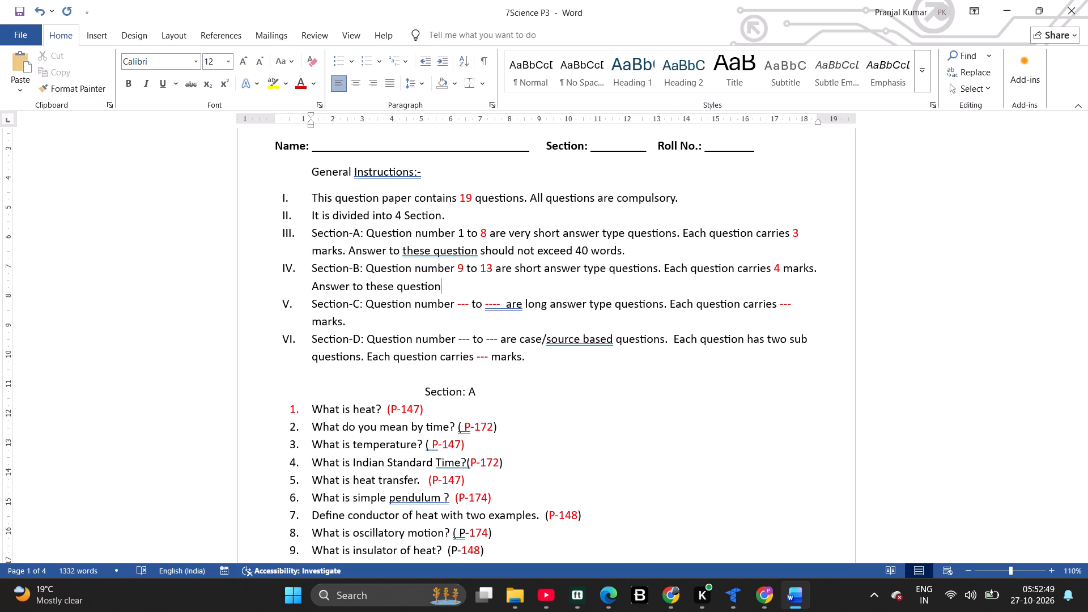
key("BackSpace")
key("BackSpace")
key("BackSpace")
key("BackSpace")
key("BackSpace")
key("BackSpace")
key("BackSpace")
key("BackSpace")
key("BackSpace")
key("BackSpace")
key("BackSpace")
key("BackSpace")
key("BackSpace")
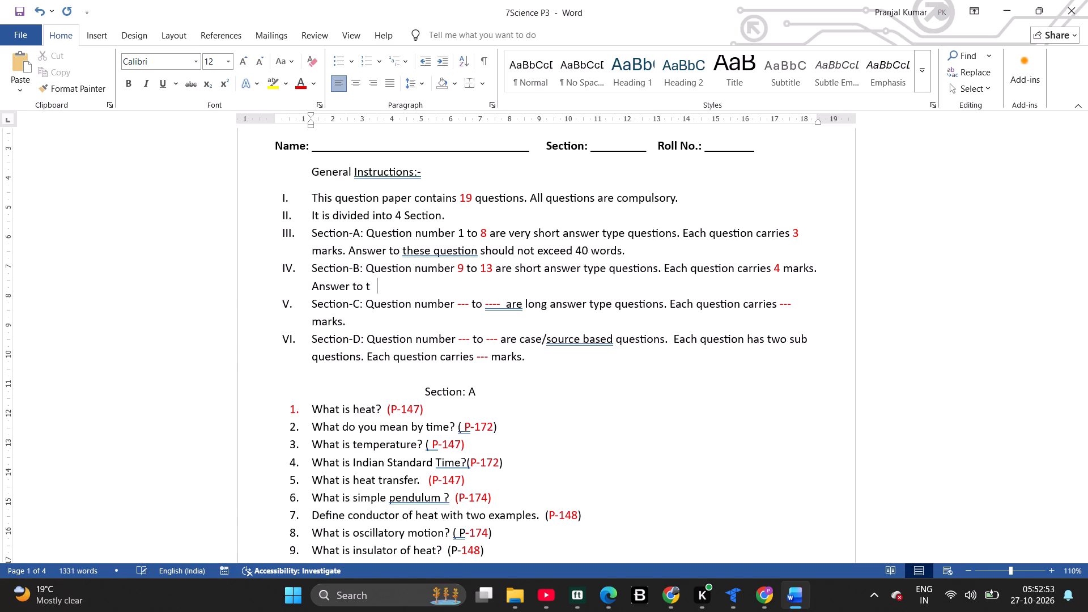
key("BackSpace")
key("BackSpace")
key("BackSpace")
key("BackSpace")
type("to these quest")
type("ion should not exceed")
key("space")
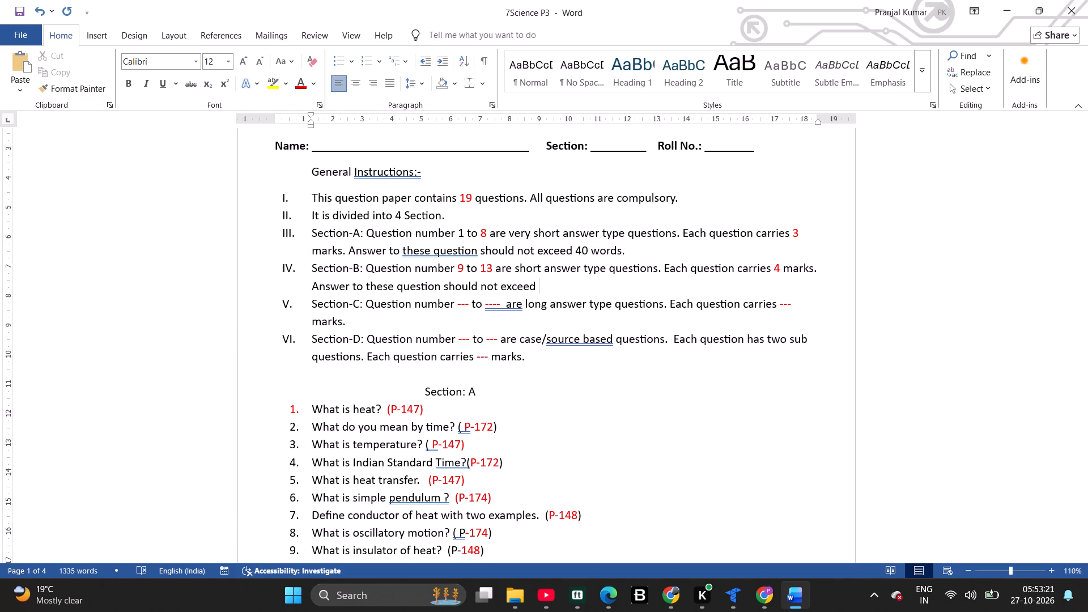
type("60 words")
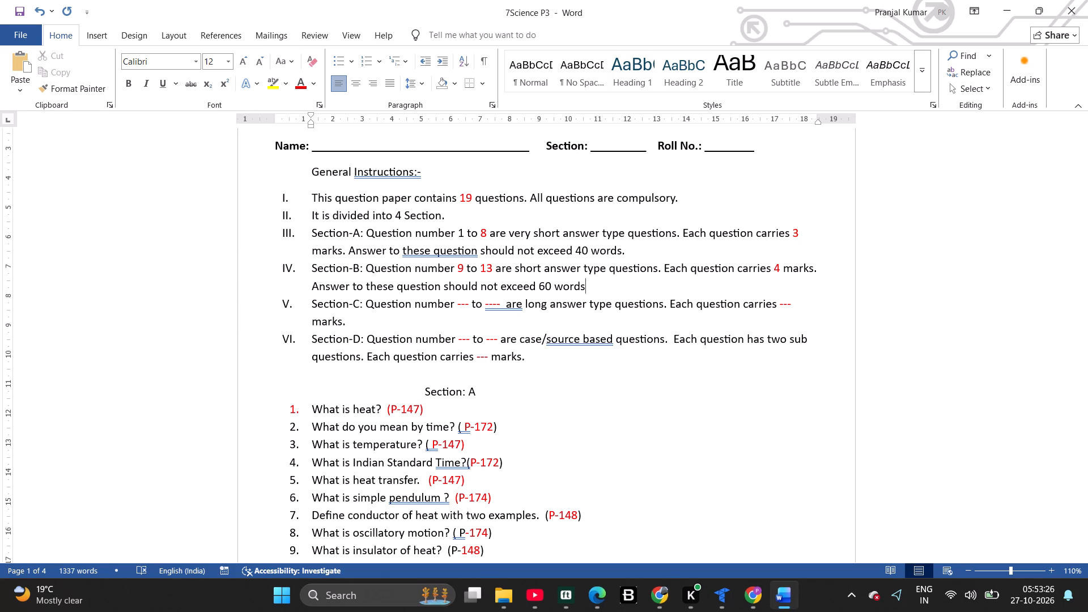
key("period")
Fill the Section-C instruction's question range with numbers 14 to 17, keeping a space before 14.
left_click(352, 324)
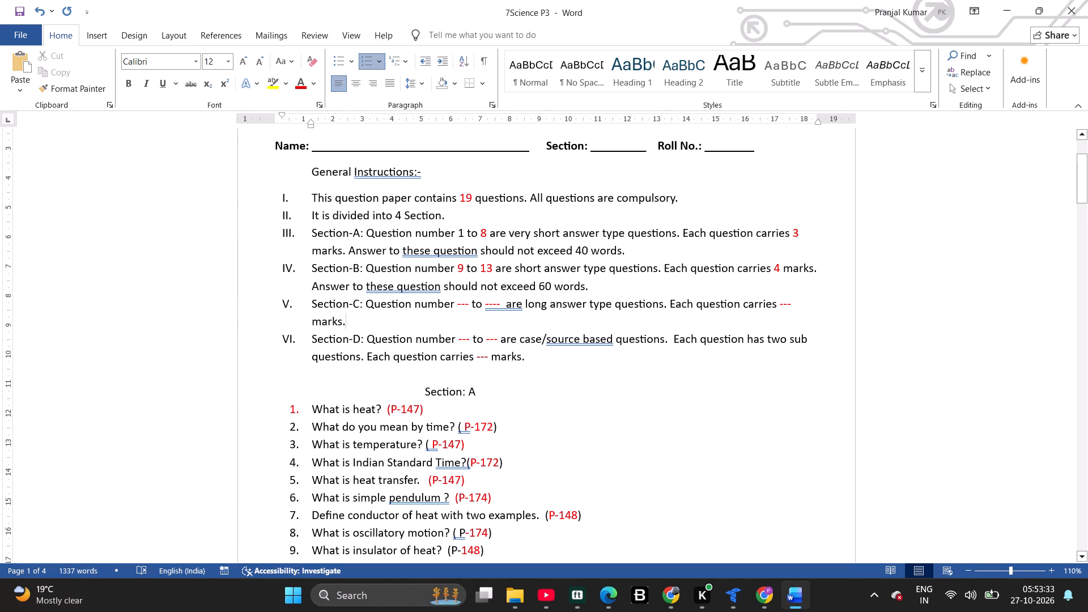
left_click_drag(469, 306, 456, 305)
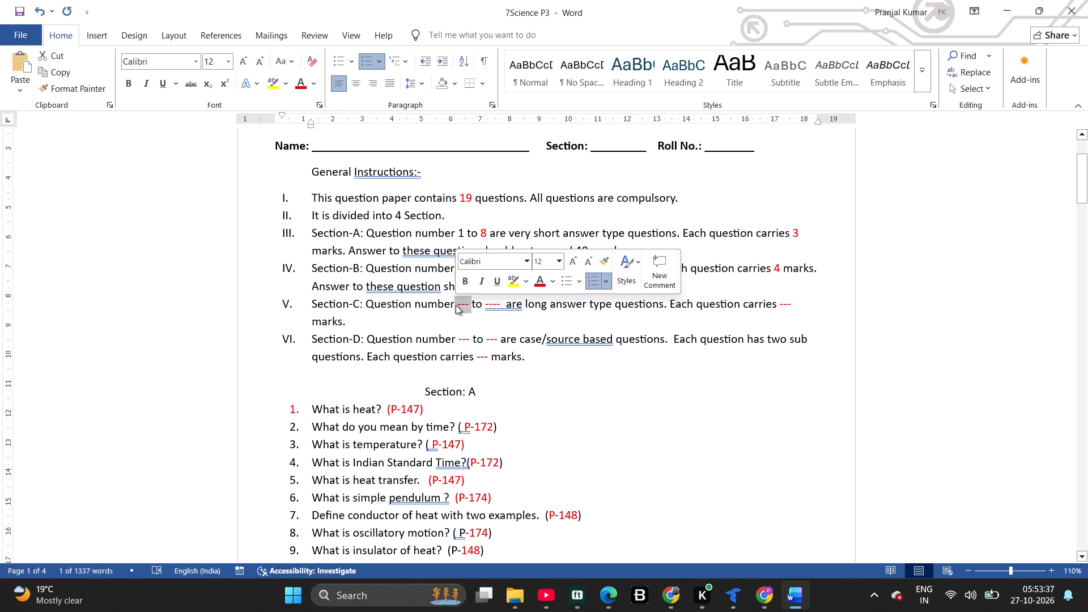
type("14")
key("space")
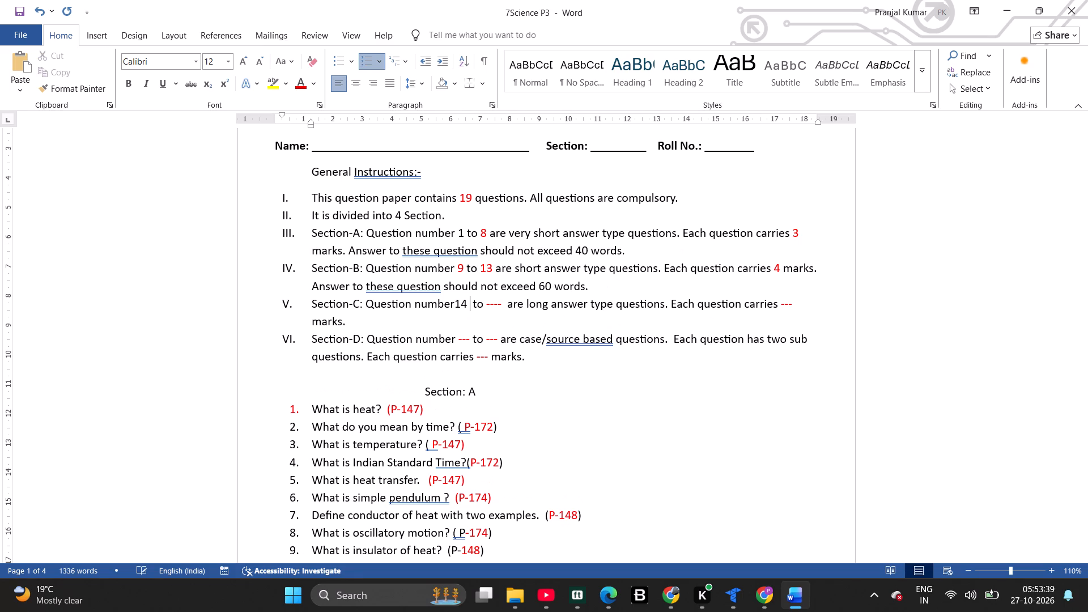
key("Left")
key("Left")
key("Left")
key("space")
scroll(456, 305, "right", 1)
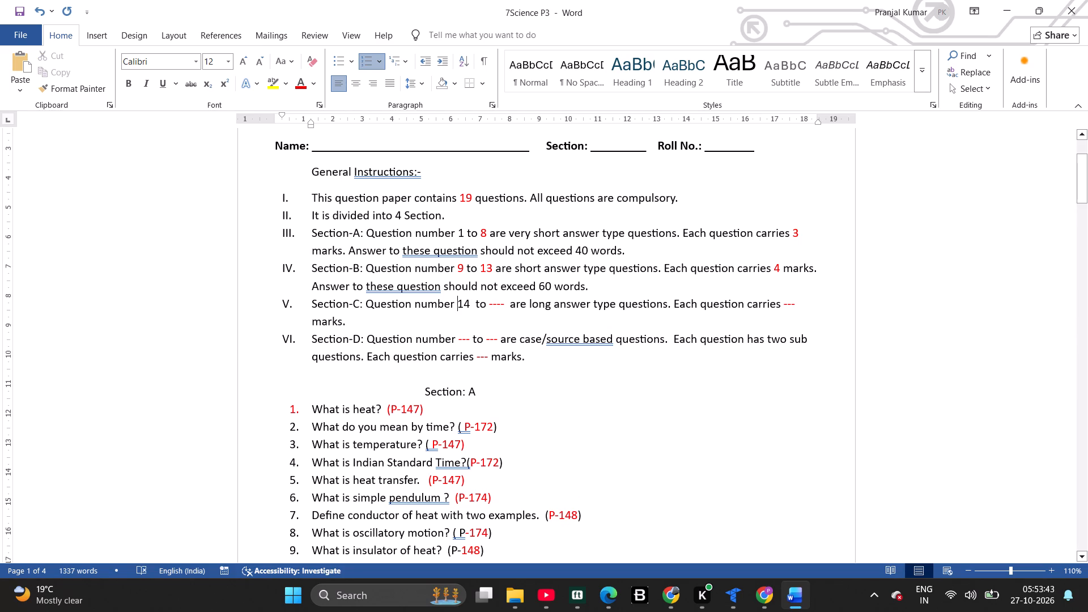
scroll(508, 303, "right", 1)
left_click_drag(504, 304, 488, 305)
scroll(488, 305, "right", 1)
left_click_drag(488, 305, 491, 304)
type("17")
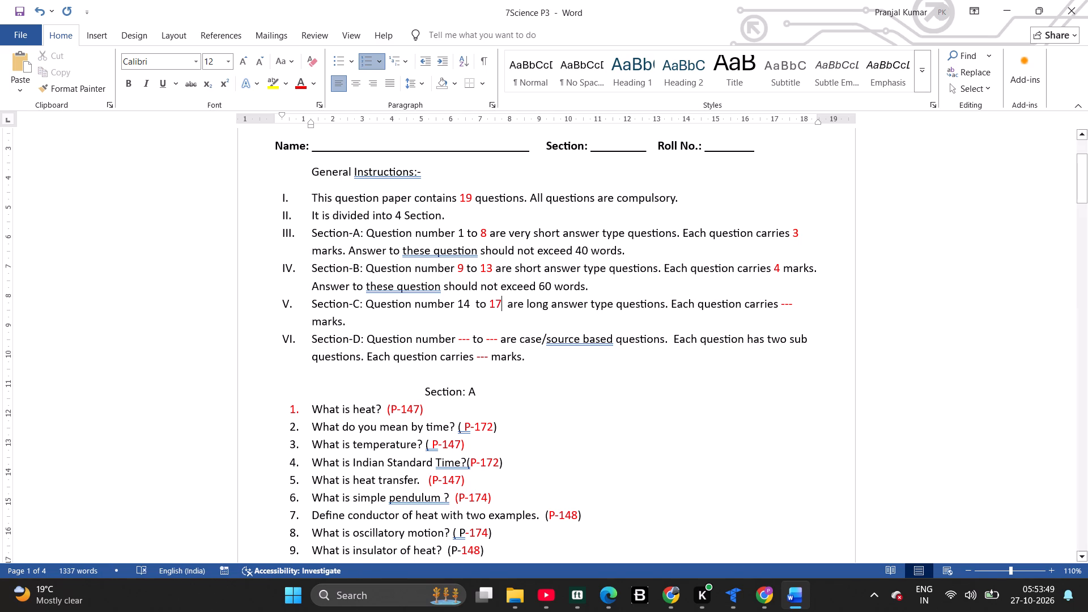
Copy the 60-word limit sentence from the Section-B instruction.
left_click(395, 318)
left_click_drag(312, 286, 572, 286)
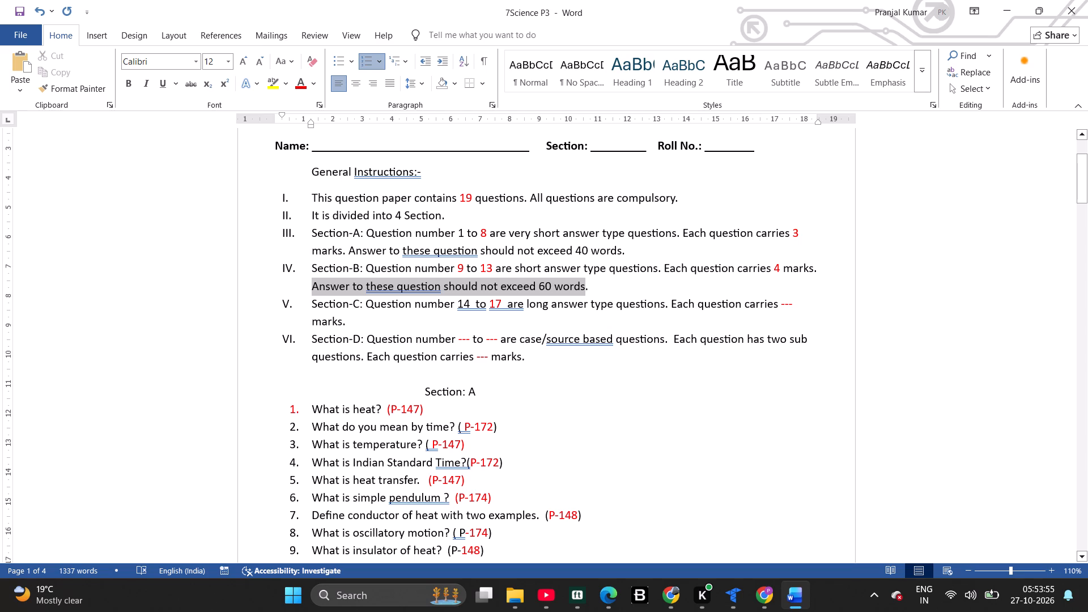
left_click_drag(572, 286, 590, 289)
left_click_drag(590, 289, 587, 291)
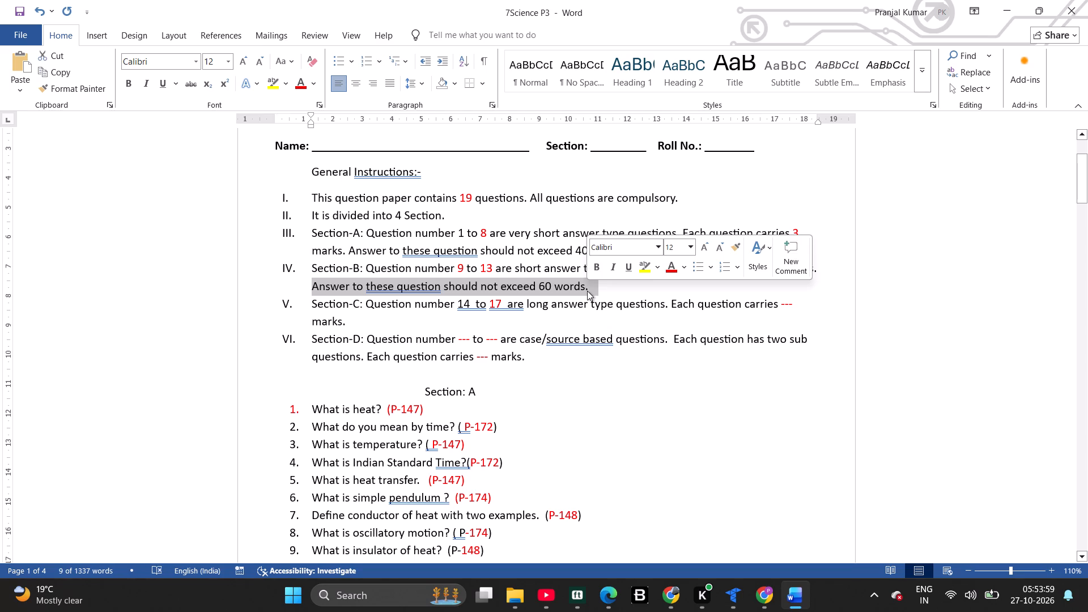
key("ctrl+c")
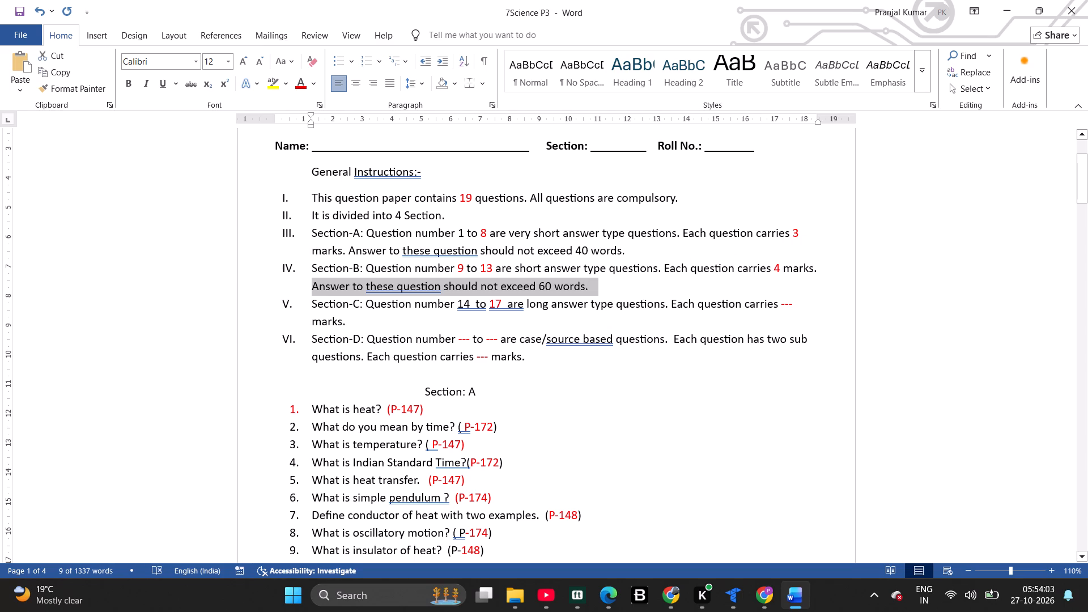
Fill the marks blank in the Section-C instruction with 7 marks per question.
left_click(795, 303)
left_click_drag(795, 303, 784, 303)
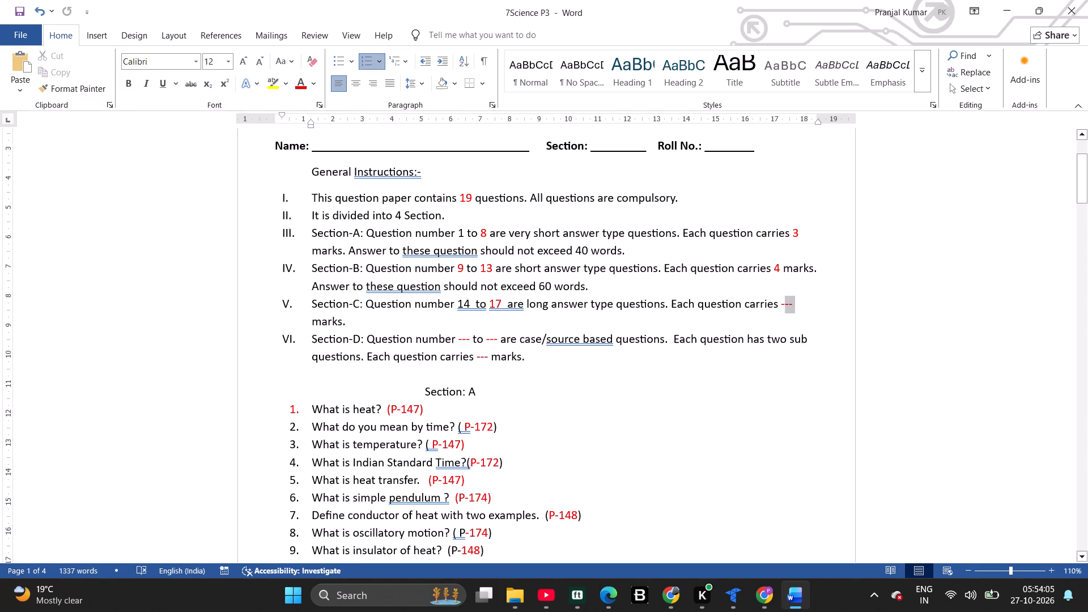
left_click_drag(784, 303, 782, 303)
key("7")
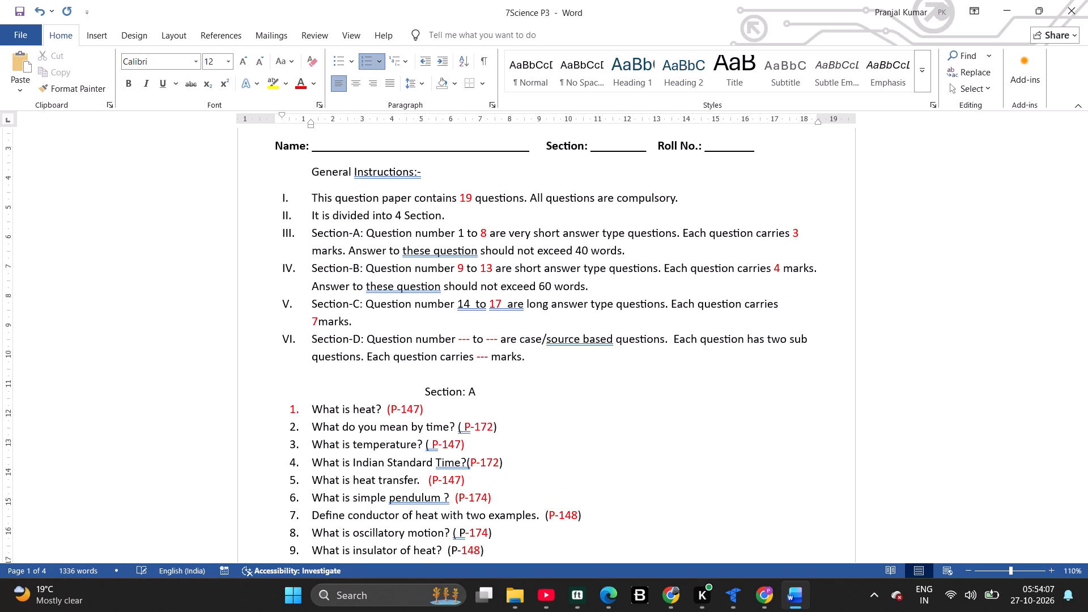
key("space")
Paste the copied word-limit sentence at the end of the Section-C instruction and remove the extra empty list item after it.
left_click(387, 322)
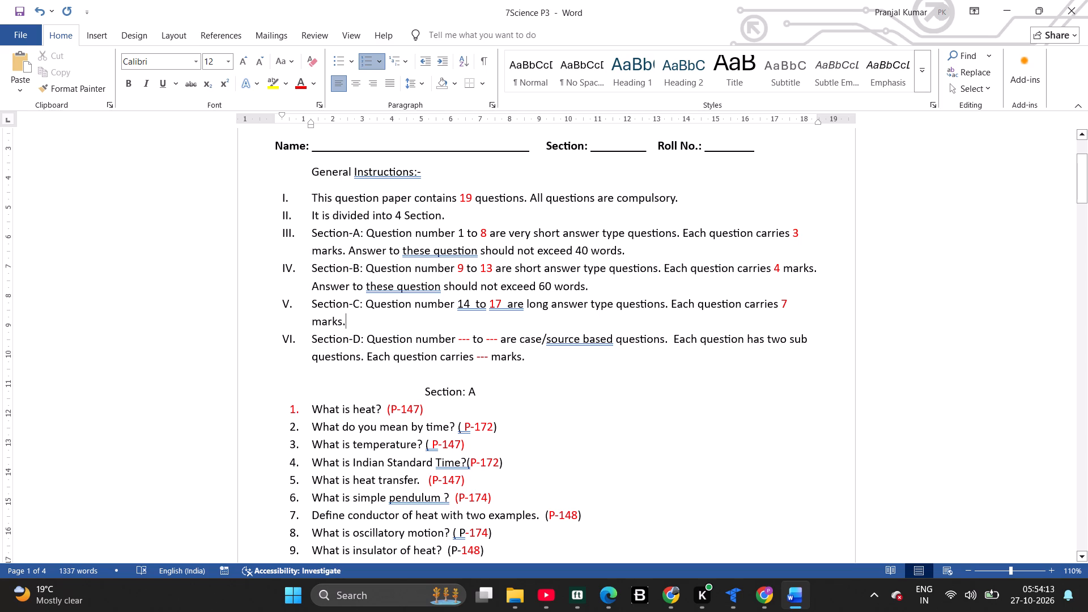
key("space")
key("ctrl+v")
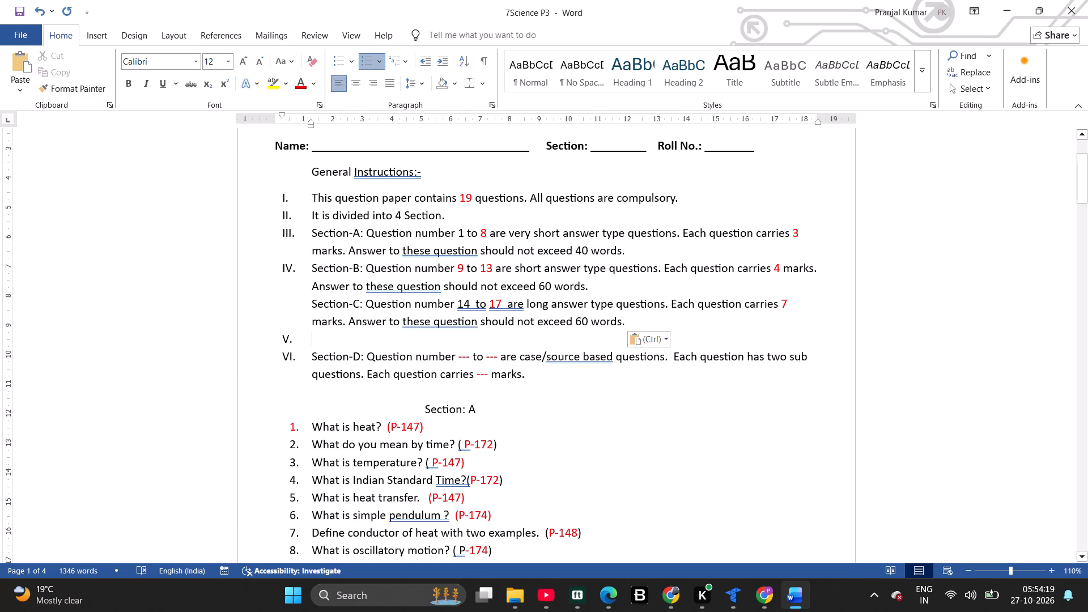
key("BackSpace")
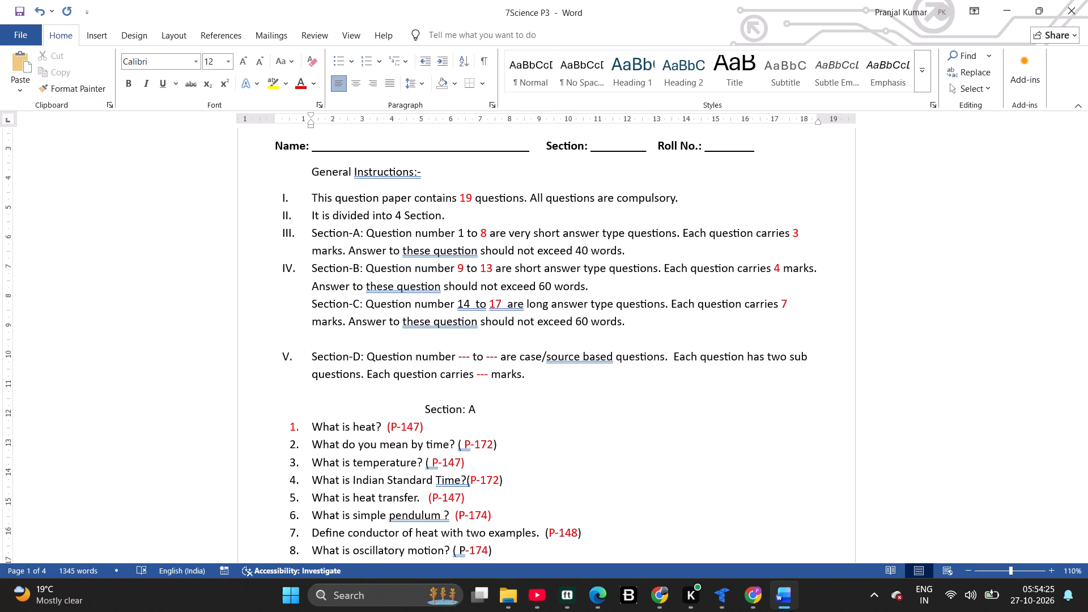
key("BackSpace")
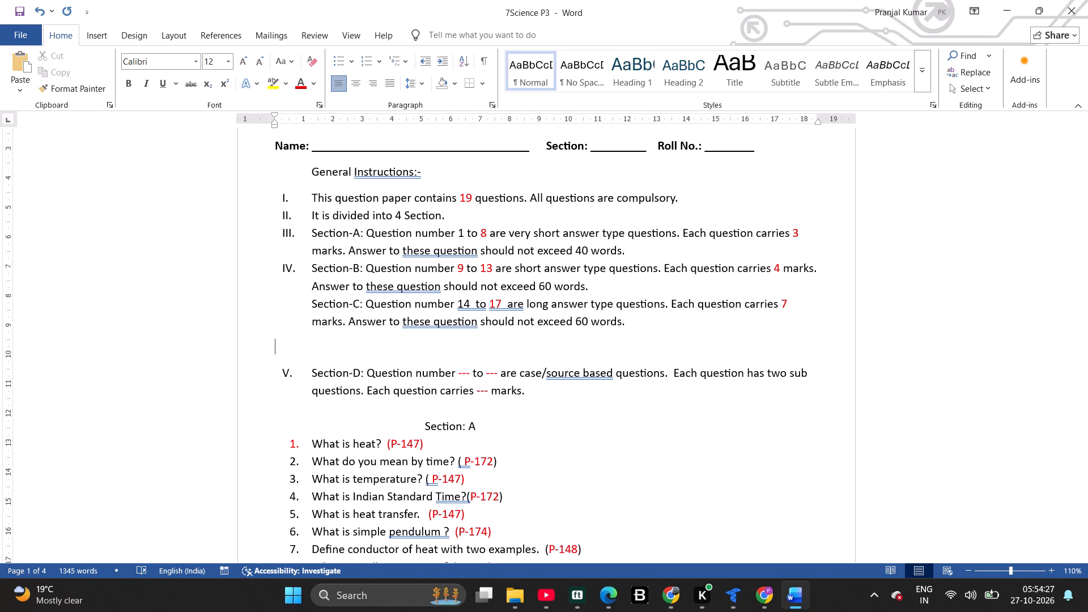
key("BackSpace")
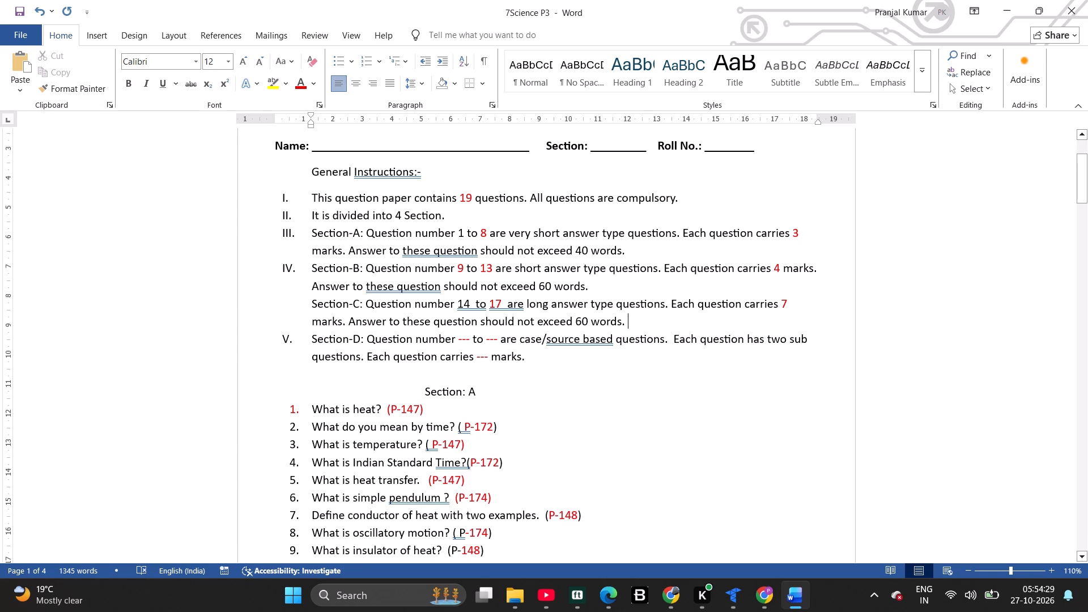
Change the word limit in the Section-C instruction to 120 words.
left_click_drag(587, 325, 576, 325)
left_click_drag(576, 325, 575, 324)
type("120")
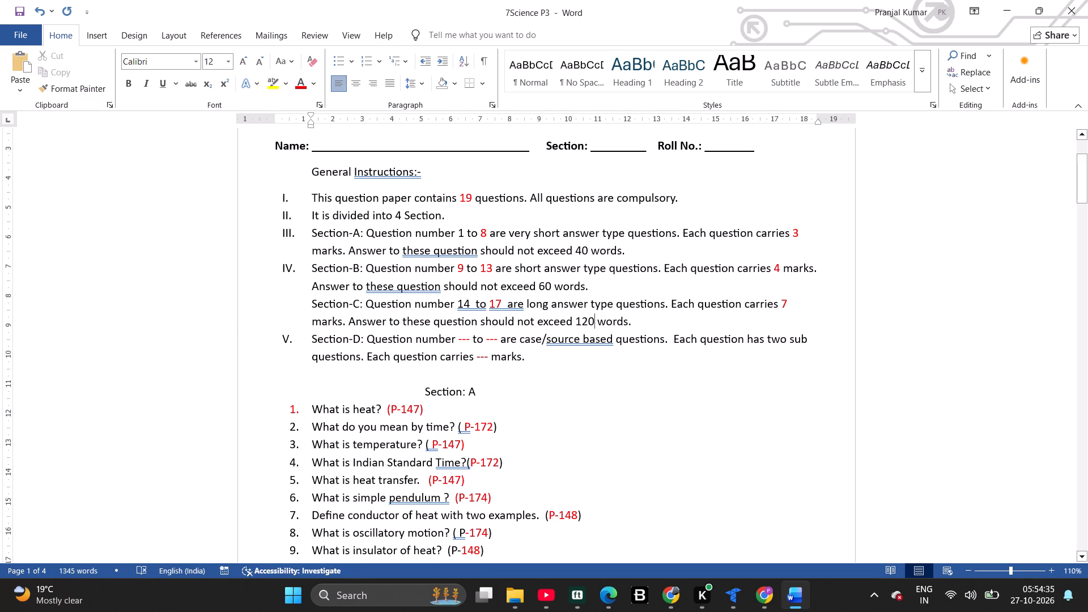
scroll(550, 353, "down", 1)
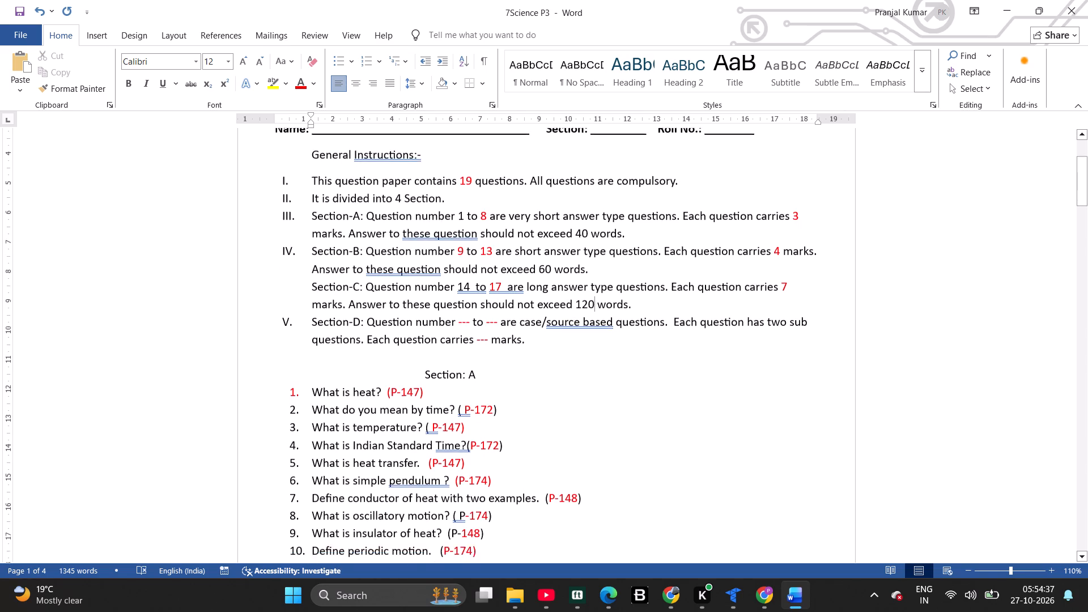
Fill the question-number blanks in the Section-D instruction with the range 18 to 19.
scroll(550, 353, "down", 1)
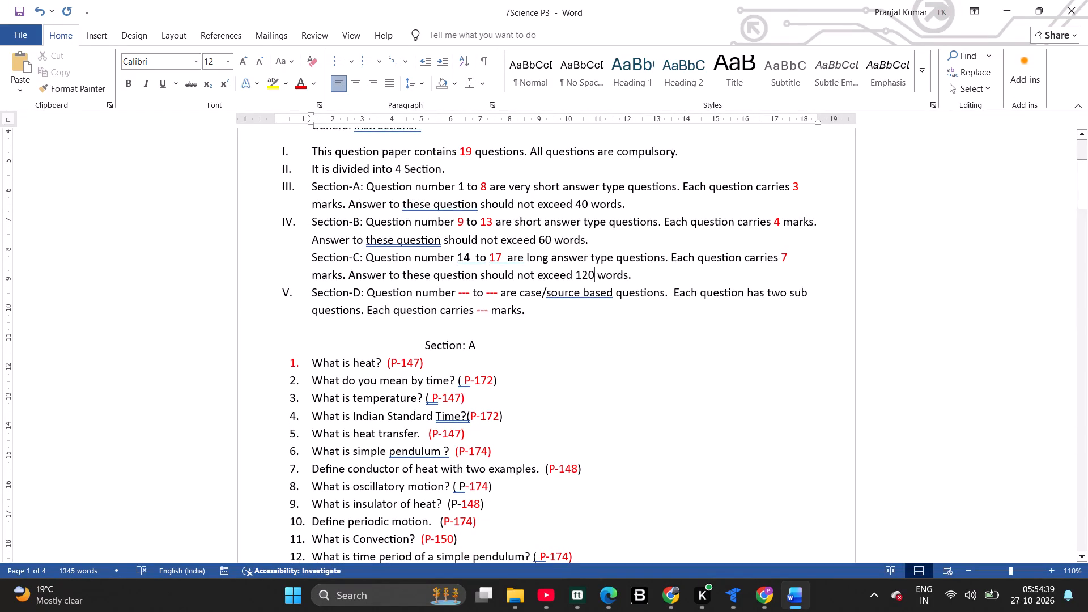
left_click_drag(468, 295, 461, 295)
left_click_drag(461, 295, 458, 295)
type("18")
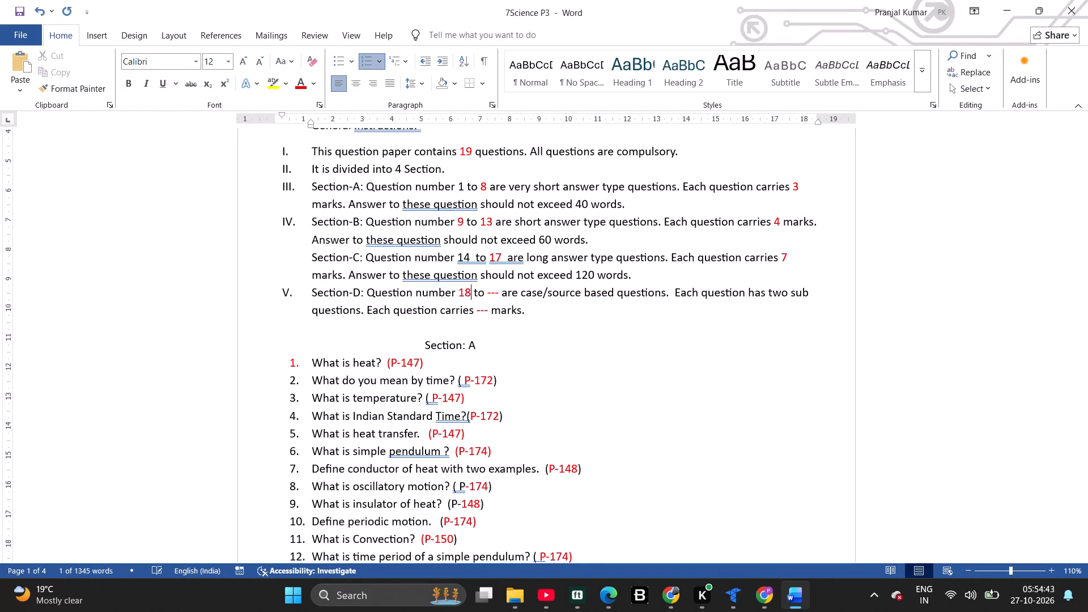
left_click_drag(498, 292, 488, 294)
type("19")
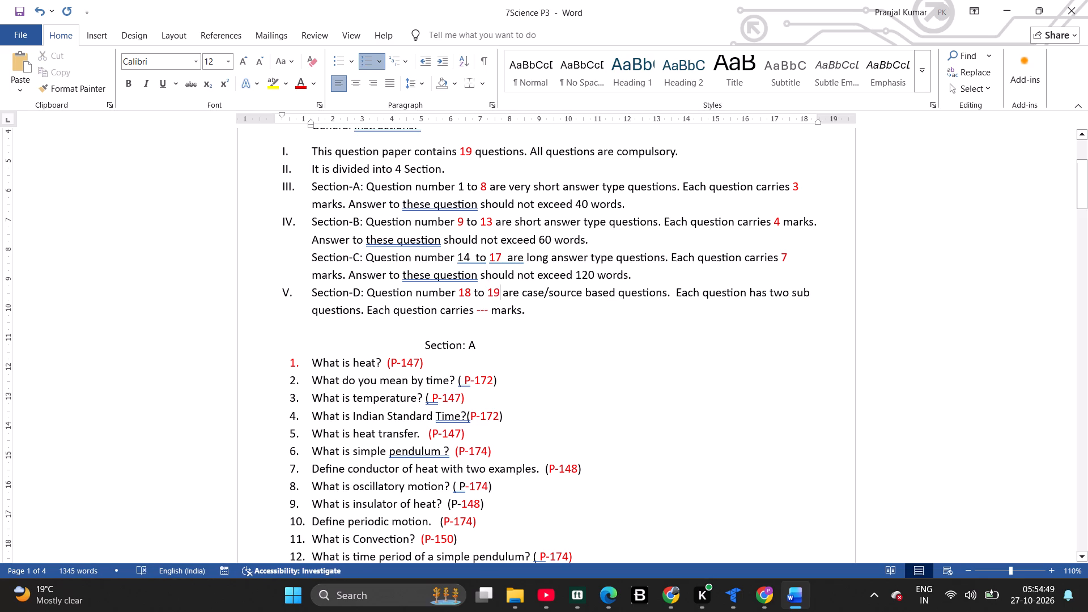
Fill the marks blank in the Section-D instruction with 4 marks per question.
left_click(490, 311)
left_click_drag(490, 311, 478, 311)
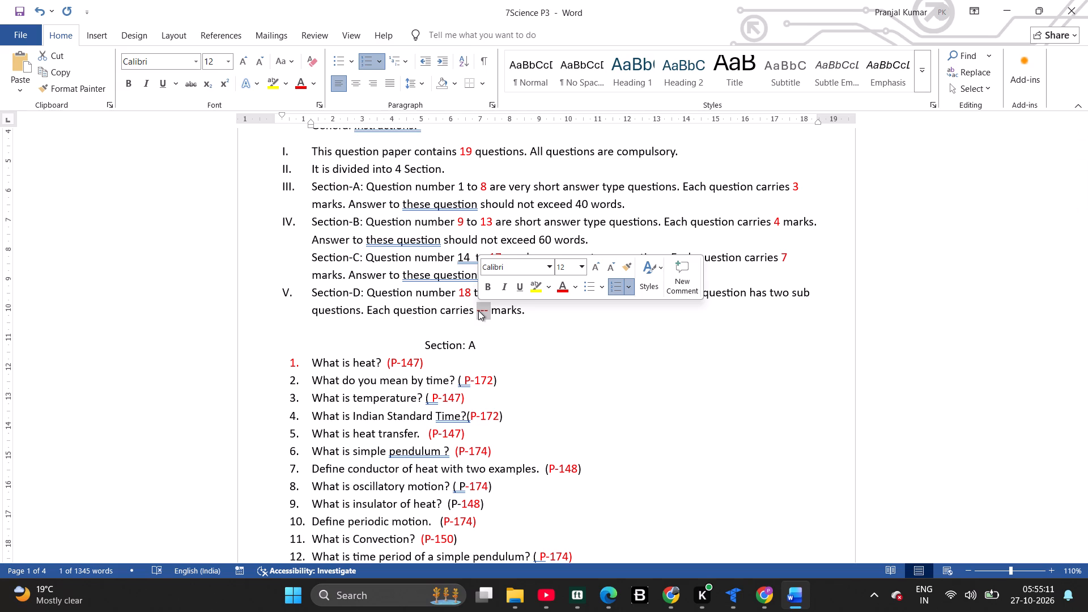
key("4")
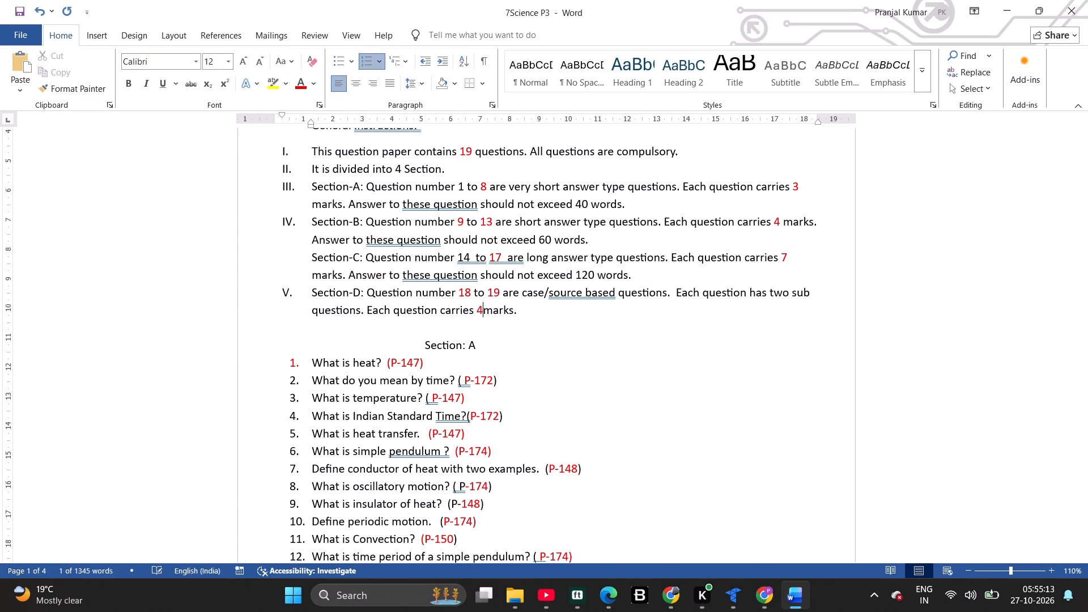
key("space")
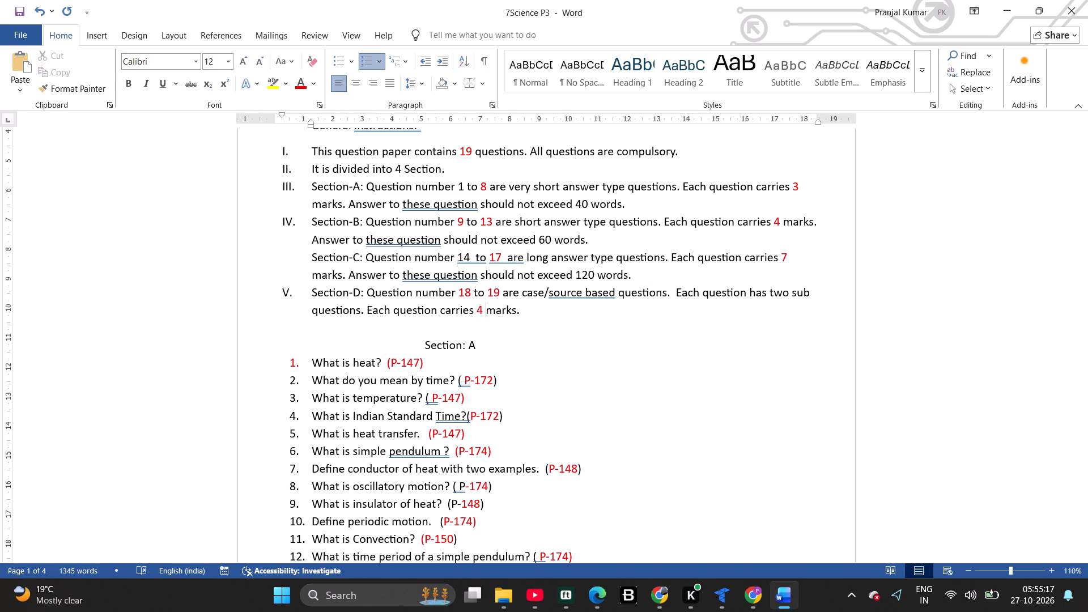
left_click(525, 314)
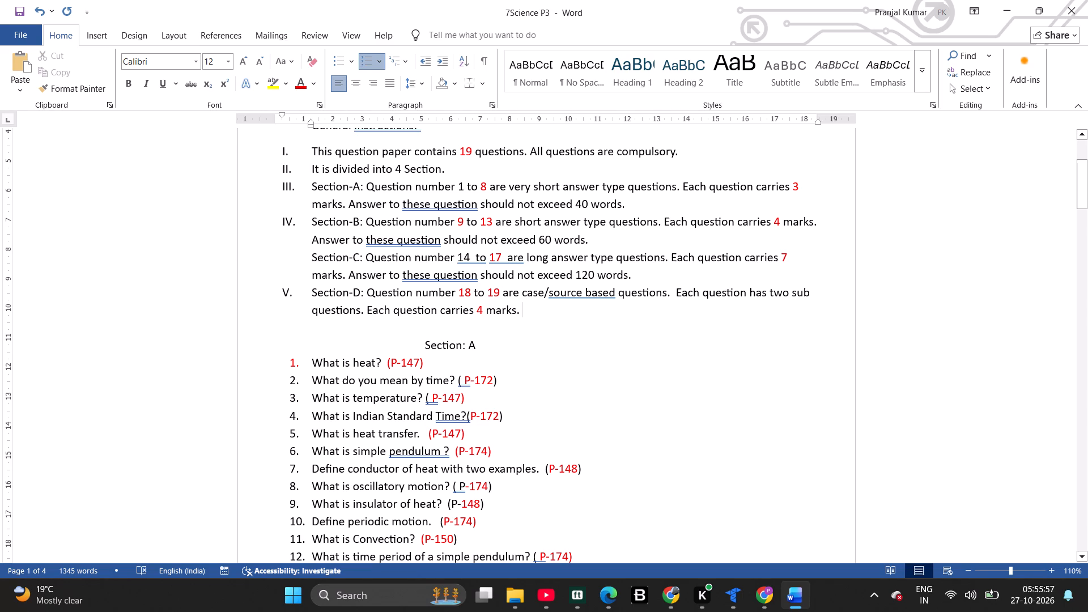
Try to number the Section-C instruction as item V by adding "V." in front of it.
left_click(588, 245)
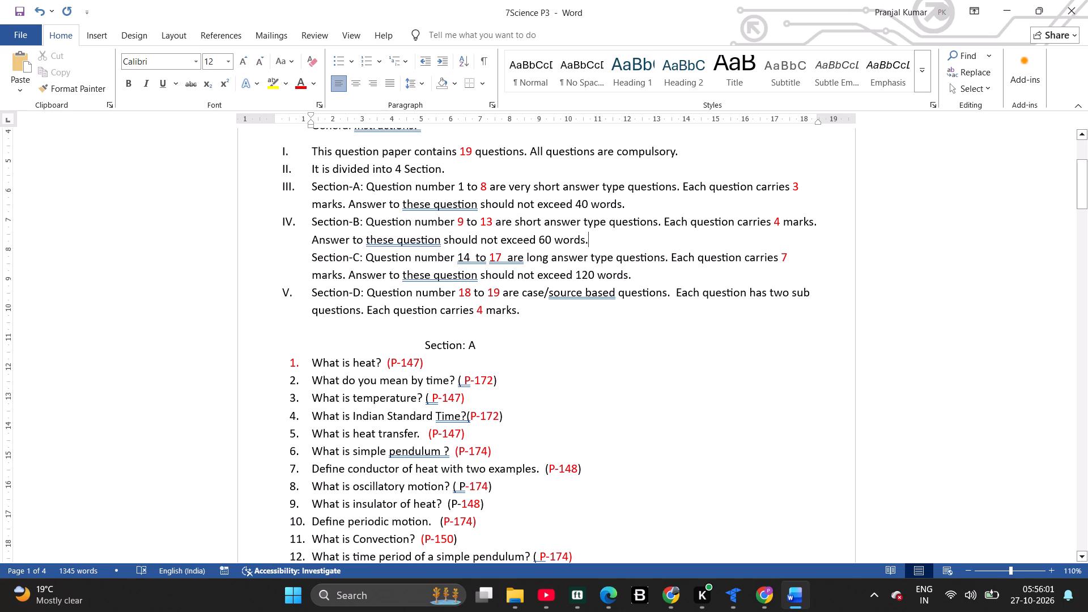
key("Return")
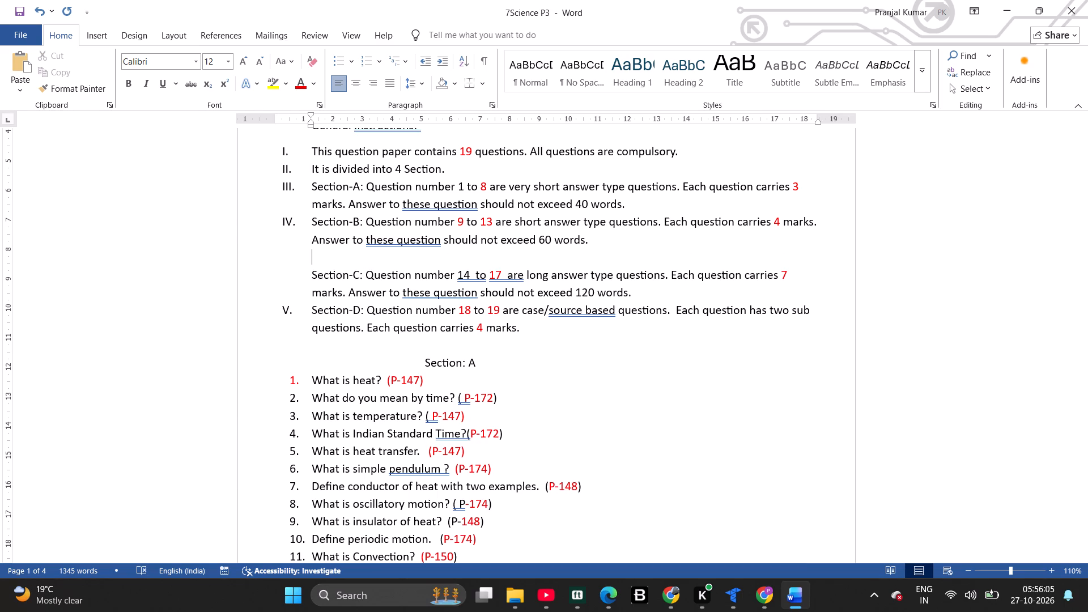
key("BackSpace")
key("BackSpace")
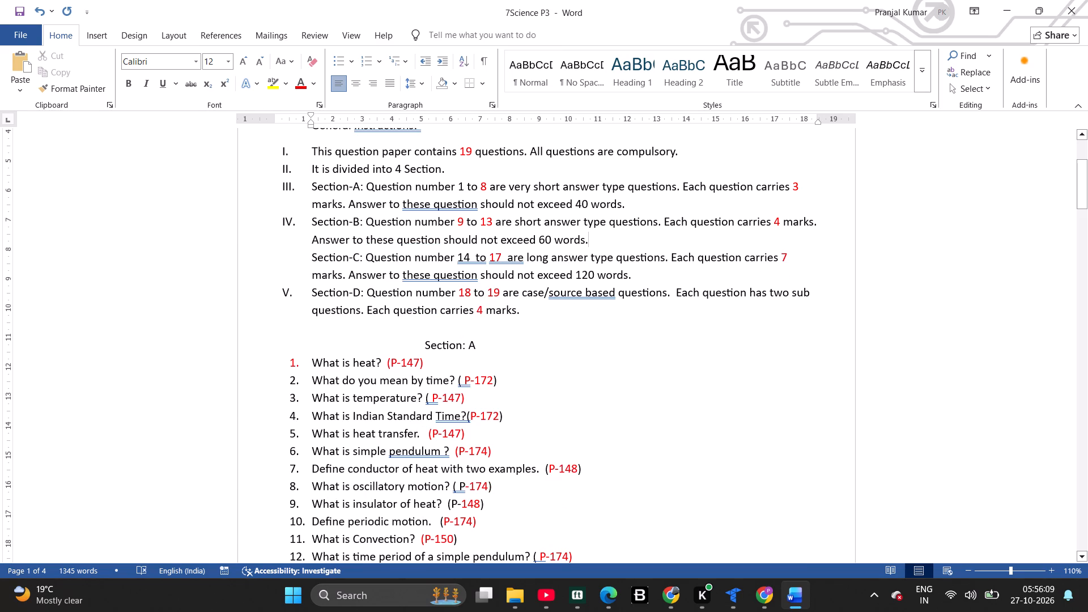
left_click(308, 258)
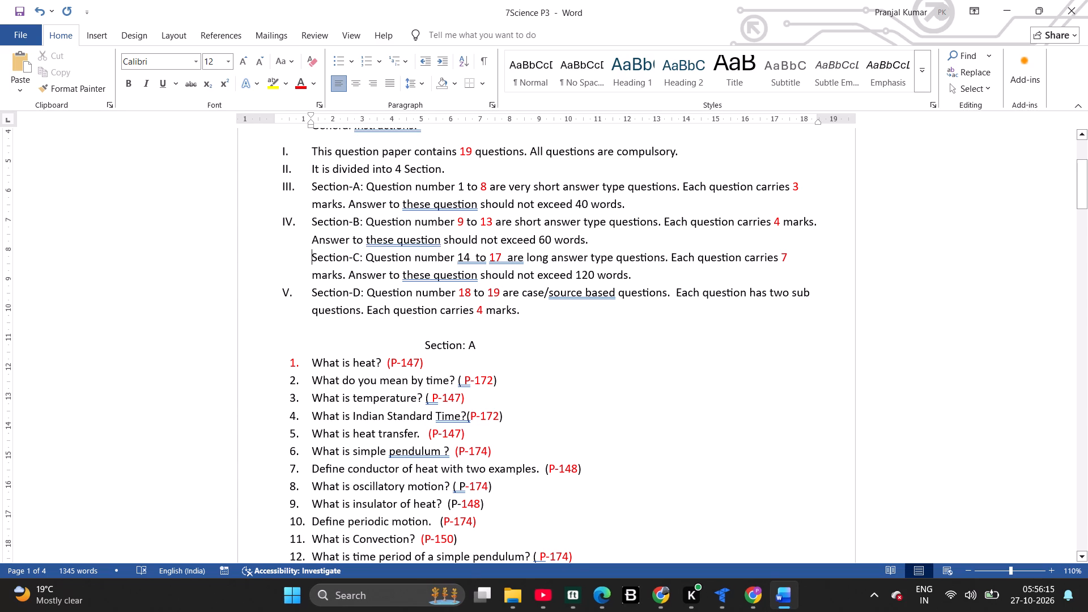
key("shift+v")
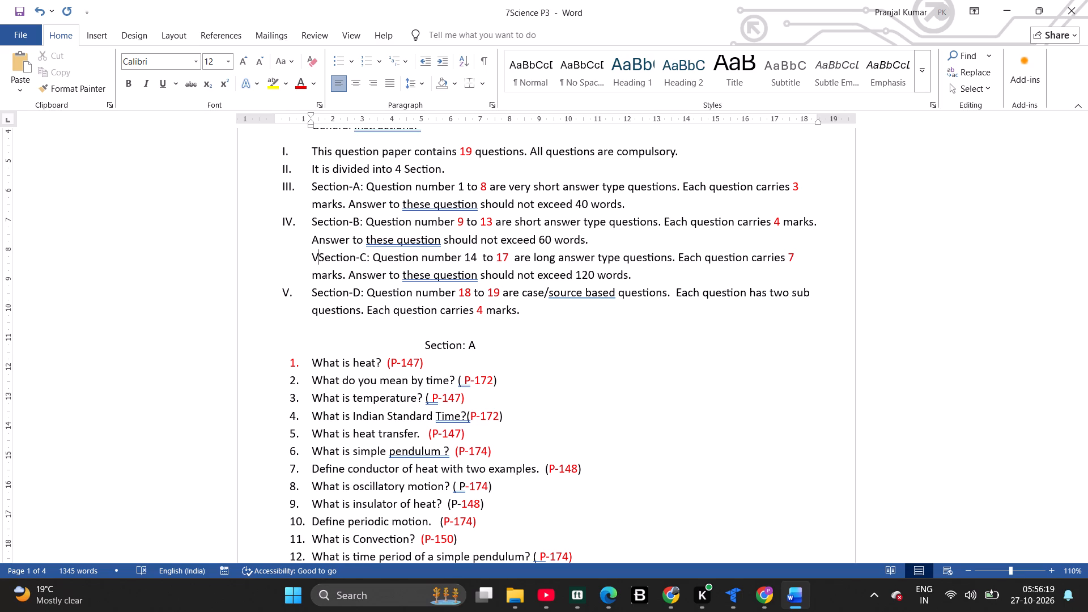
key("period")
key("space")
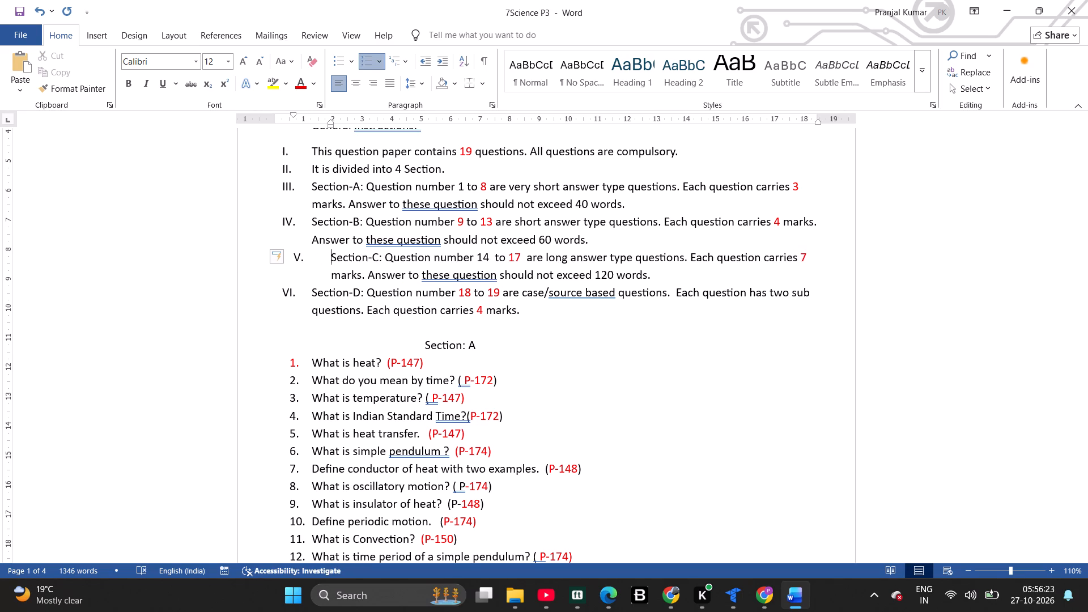
Undo the recent edits back to the point before the word-limit sentence was pasted into the Section-C instruction.
key("ctrl+z")
key("ctrl+z")
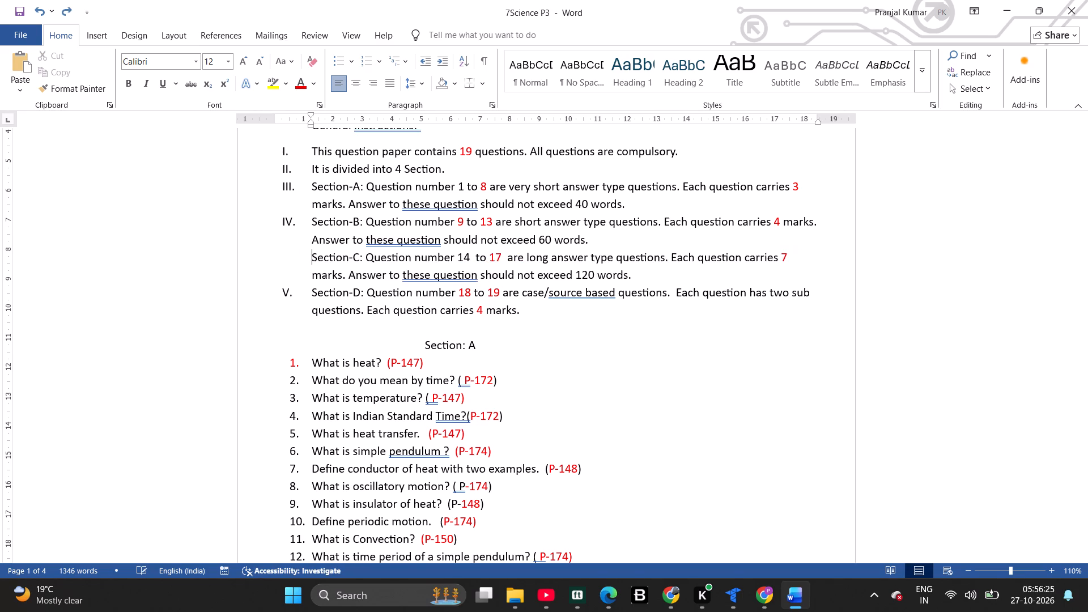
key("ctrl+z")
key("ctrl+z")
key("ctrl+z")
key("ctrl+z")
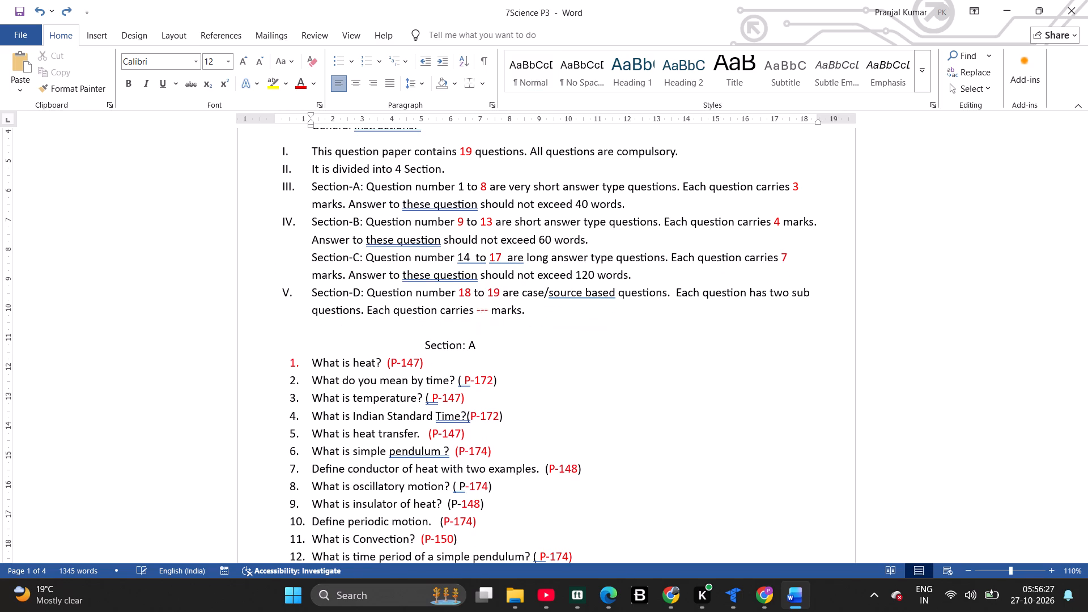
key("ctrl+z")
key("ctrl+z")
key("ctrl+z")
key("ctrl+z")
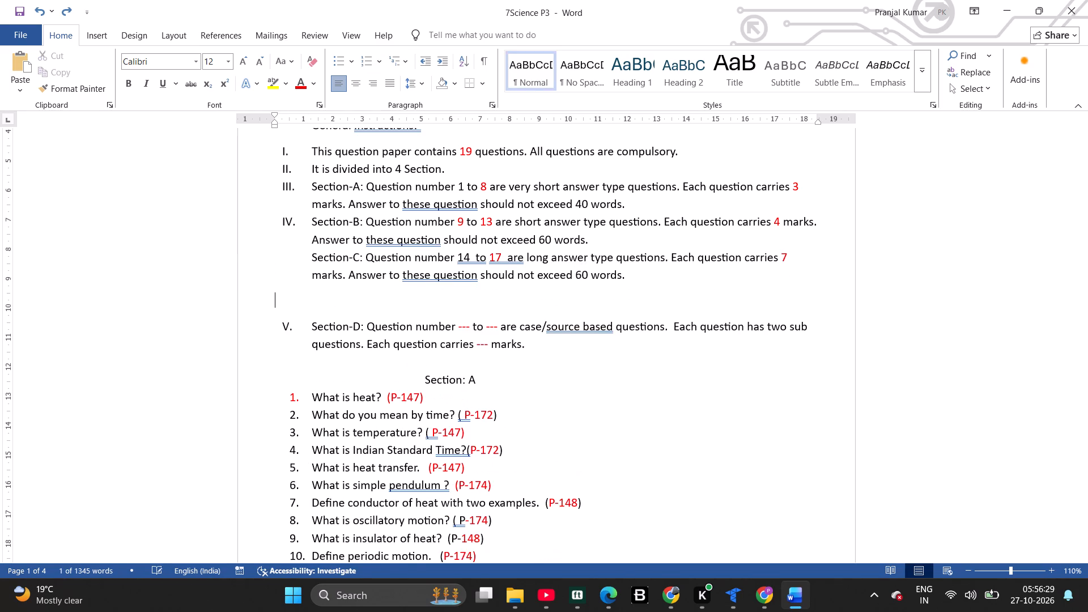
key("ctrl+z")
key("ctrl+z")
key("ctrl+z")
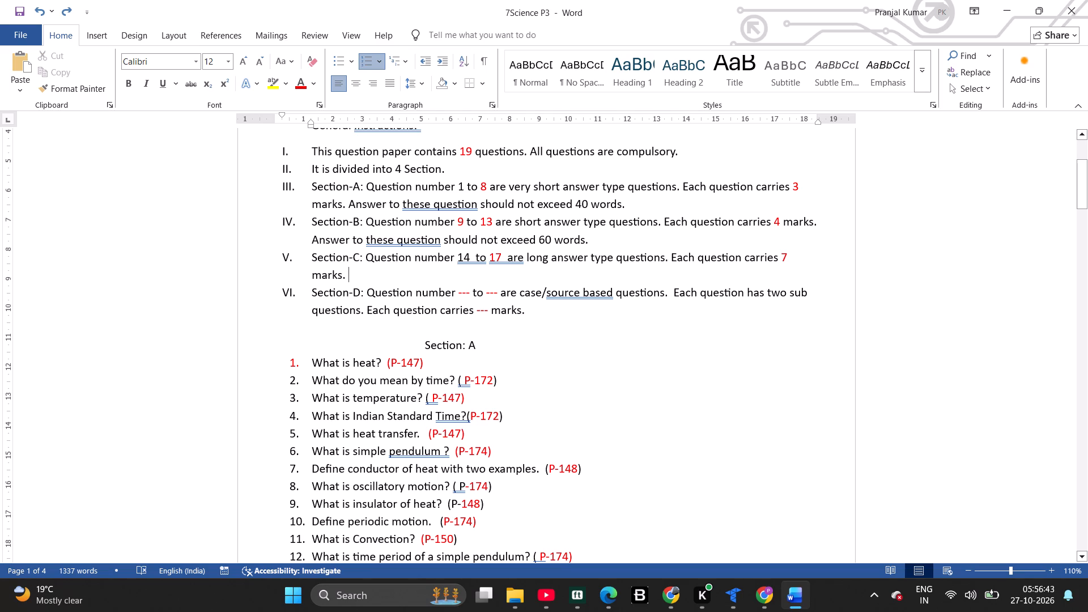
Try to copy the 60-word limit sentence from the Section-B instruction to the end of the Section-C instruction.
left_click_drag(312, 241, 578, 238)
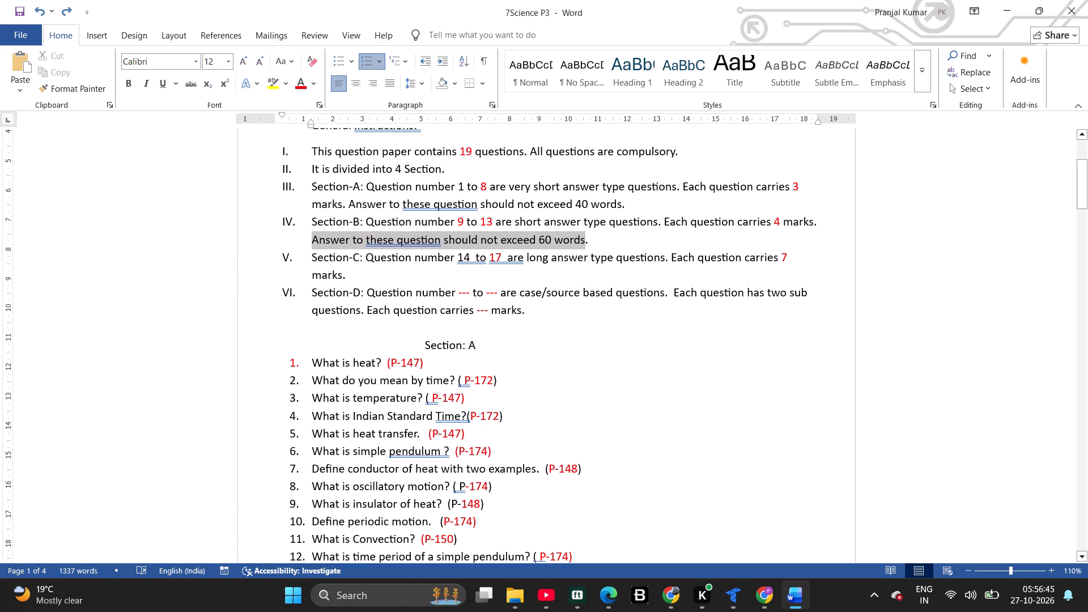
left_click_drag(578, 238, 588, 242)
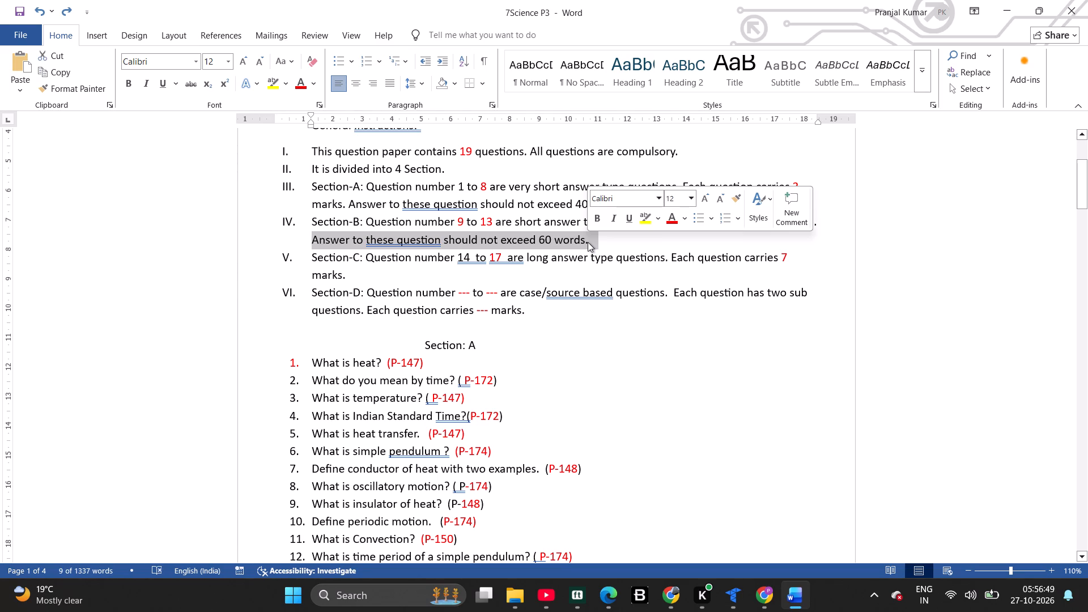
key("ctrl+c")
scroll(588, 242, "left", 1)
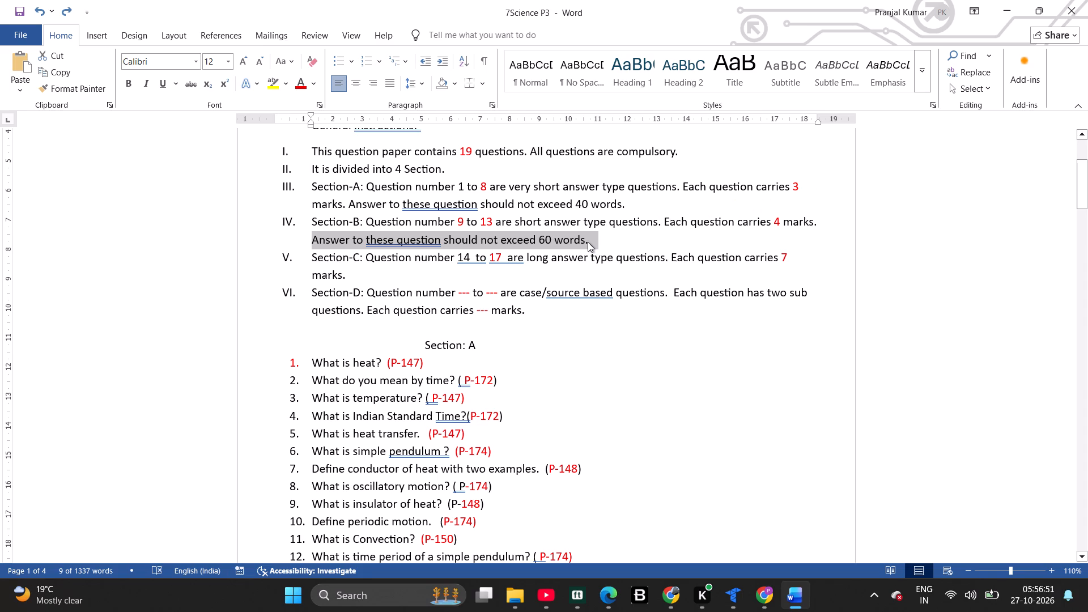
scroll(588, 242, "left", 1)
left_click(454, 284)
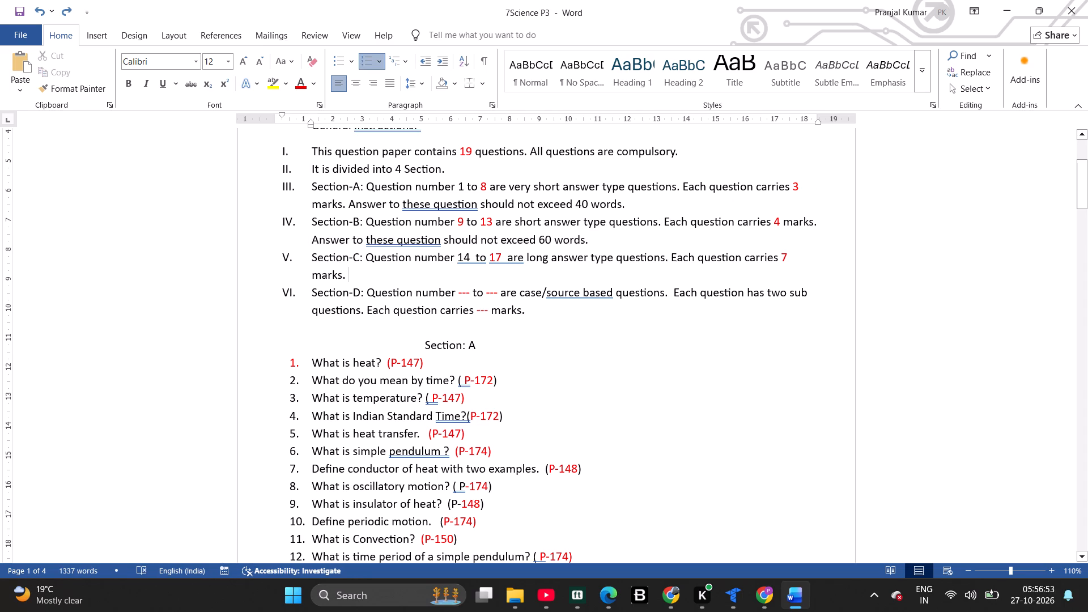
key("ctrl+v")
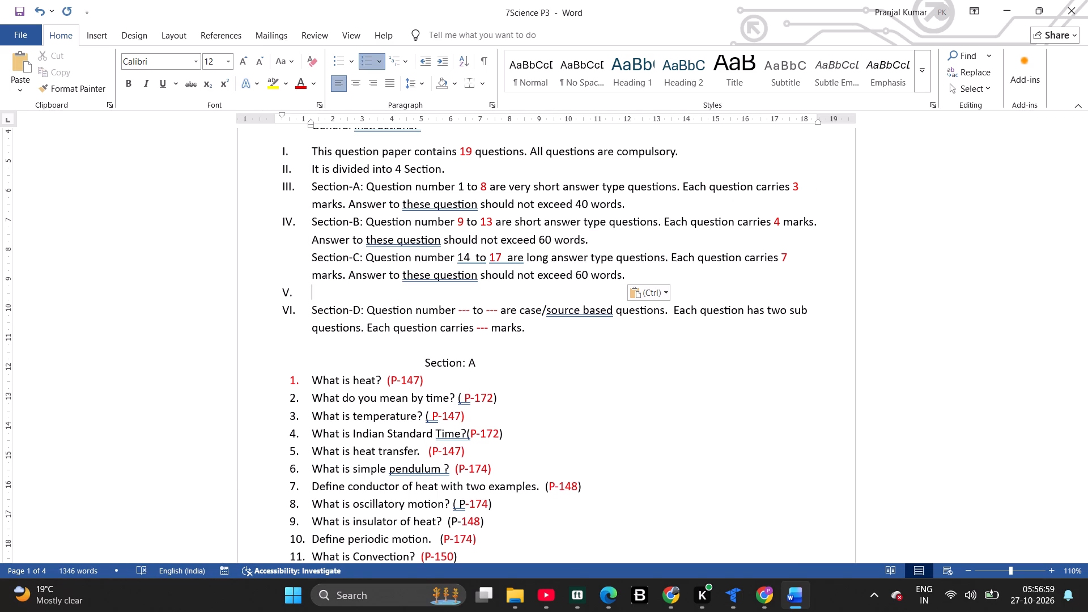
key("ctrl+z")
Write "Answer to these question should not exceed 120 words." at the end of the Section-C instruction.
key("shift+a")
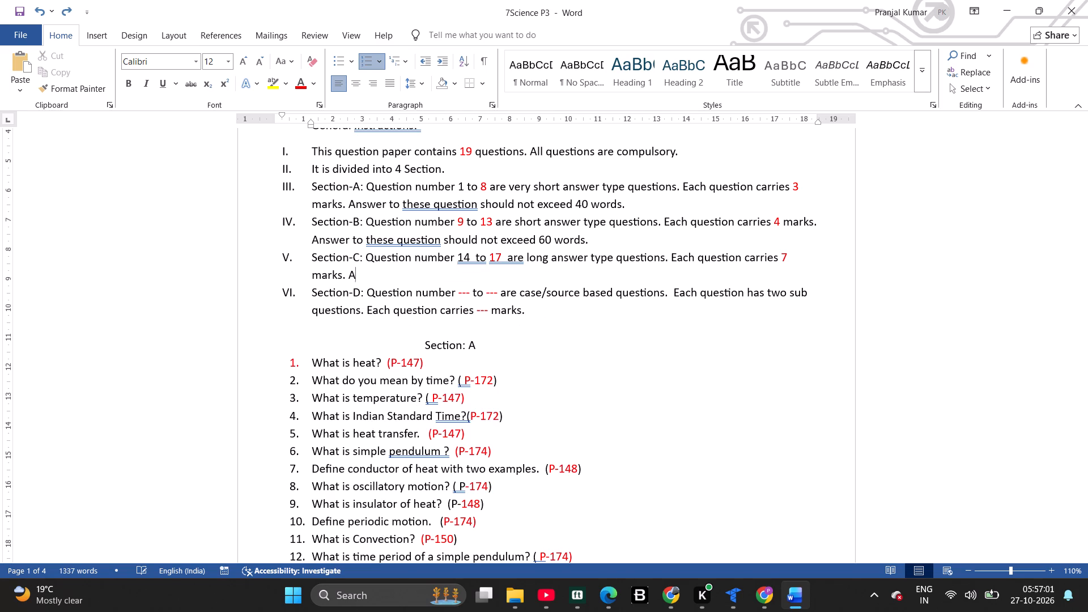
key("n")
type("ser to these quest")
type("ion")
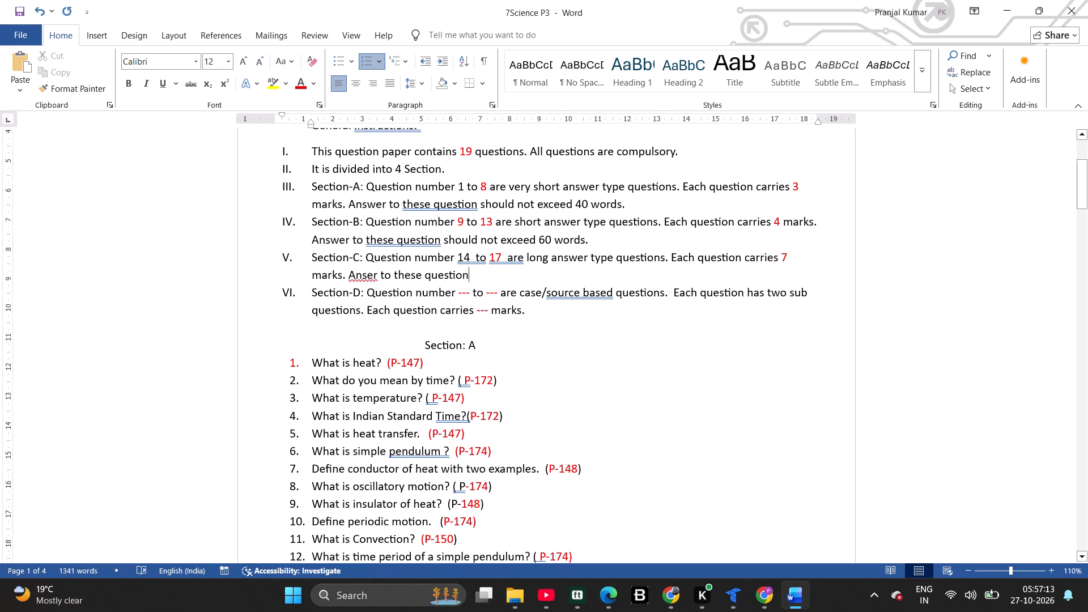
left_click(365, 280)
key("w")
left_click(498, 282)
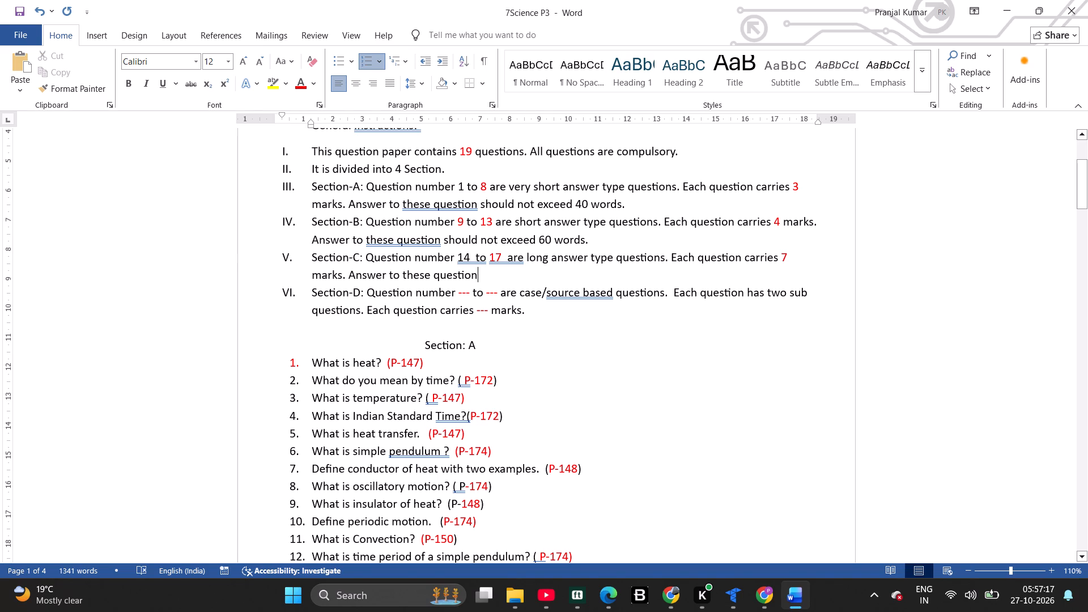
key("space")
type("sho")
type("uld not")
key("space")
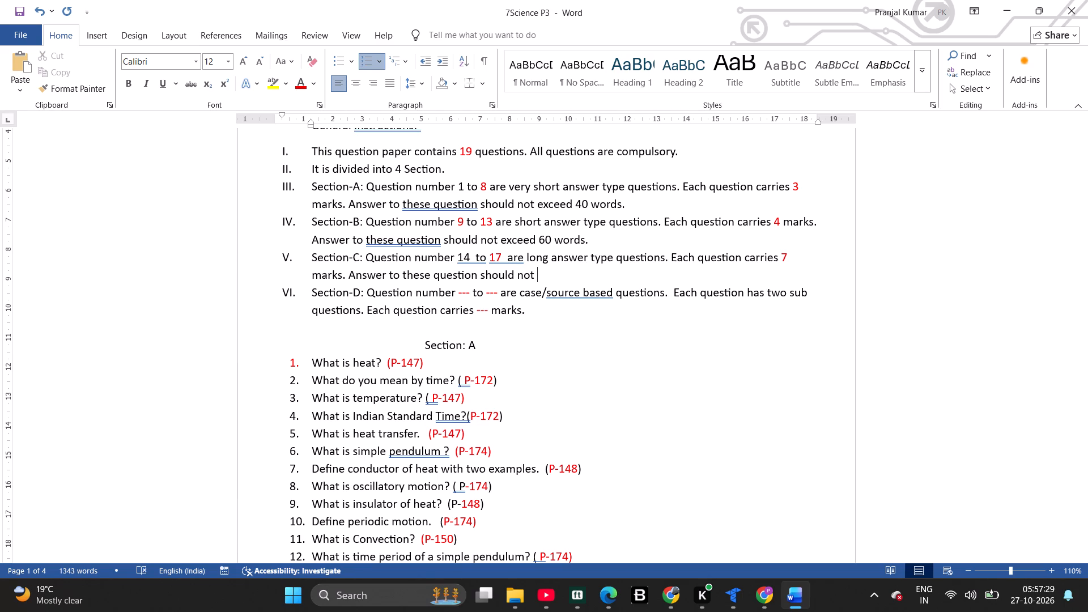
type("exceed")
key("space")
type("120 words")
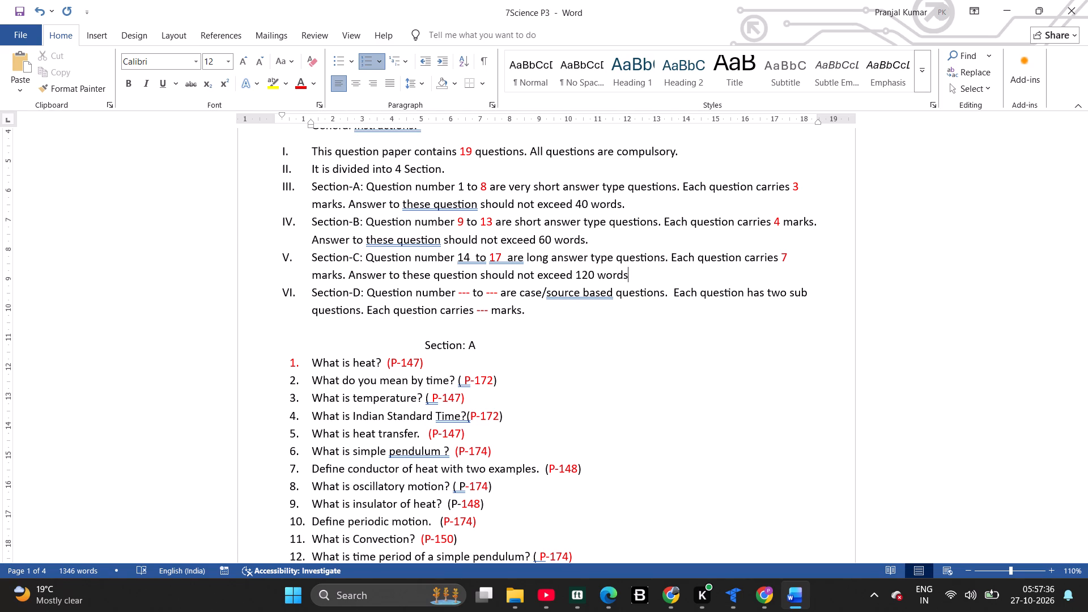
key("period")
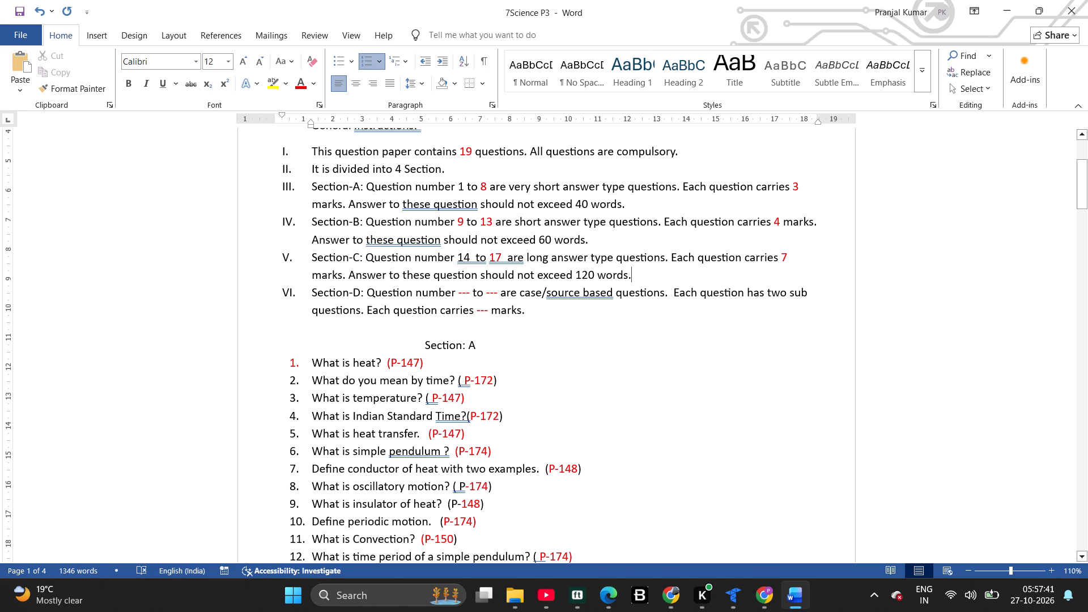
Correct "question" to "questions" in the word-limit sentences of the Section-C and Section-B instructions.
left_click(477, 277)
key("s")
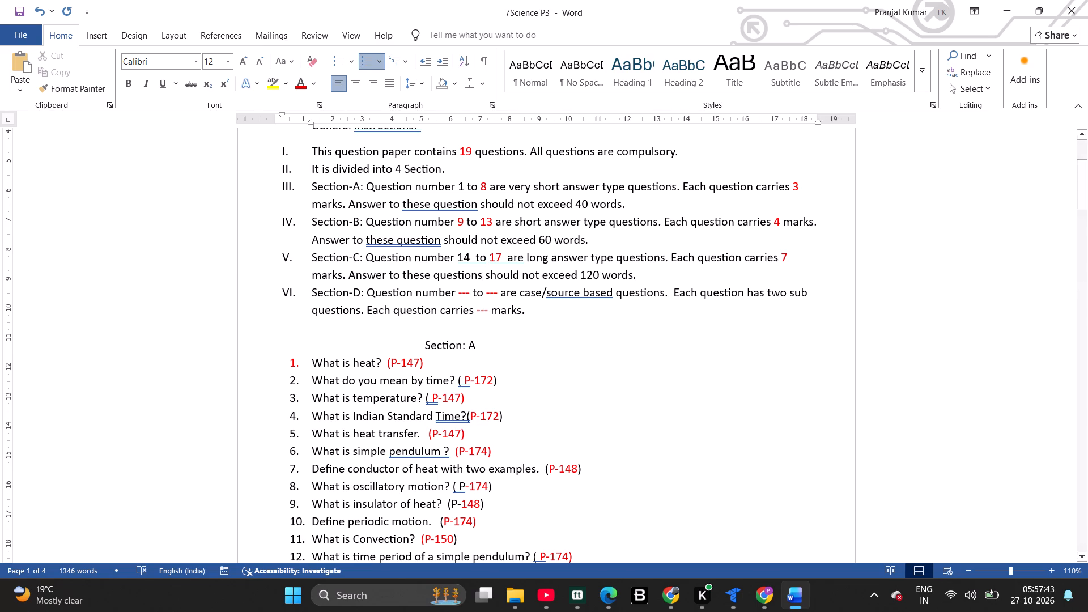
left_click(441, 243)
key("s")
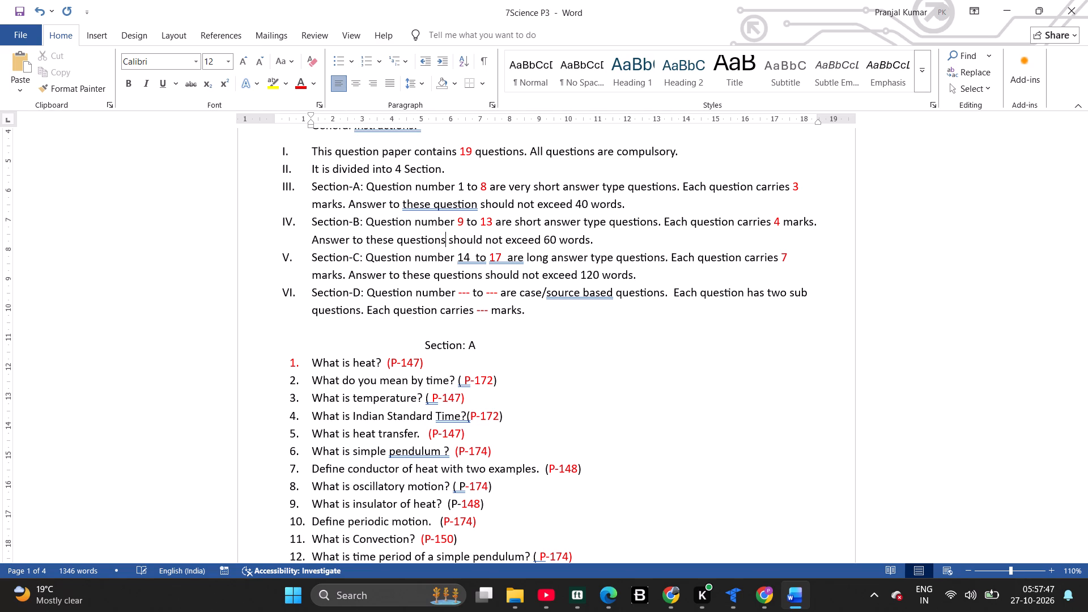
Correct "question" to "questions" in the word-limit sentence of the Section-A instruction.
left_click(478, 210)
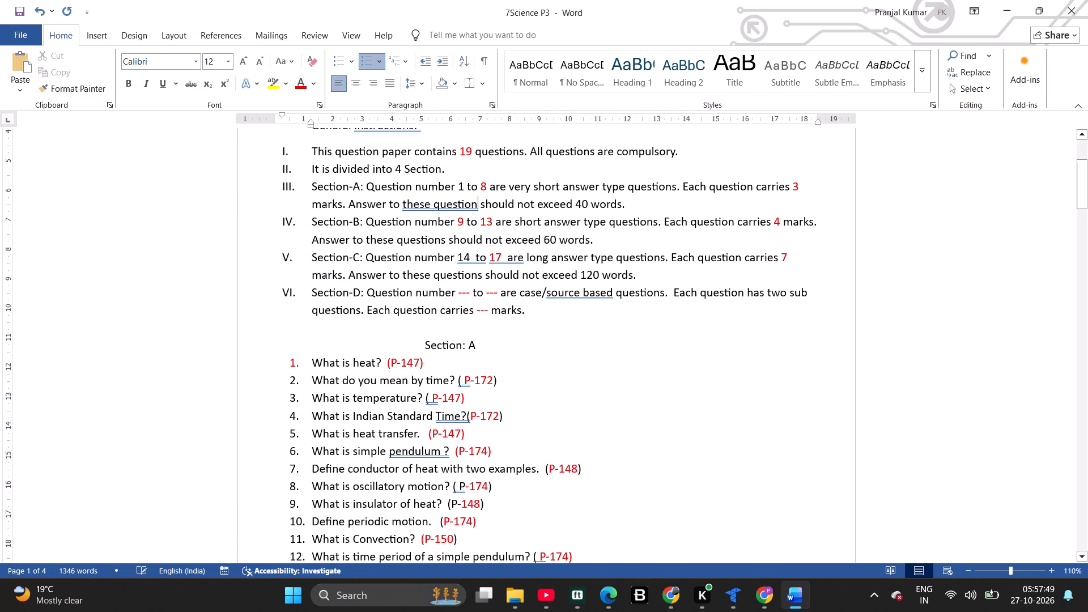
key("s")
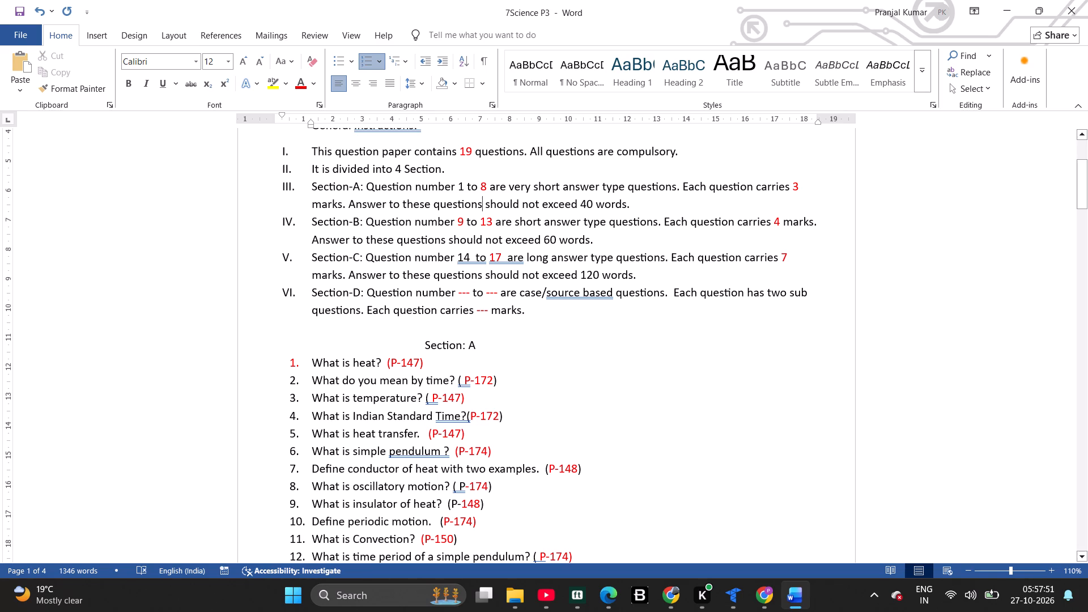
Remove the extra spaces after "17" and after "14" in the Section-C question range.
left_click(507, 262)
key("BackSpace")
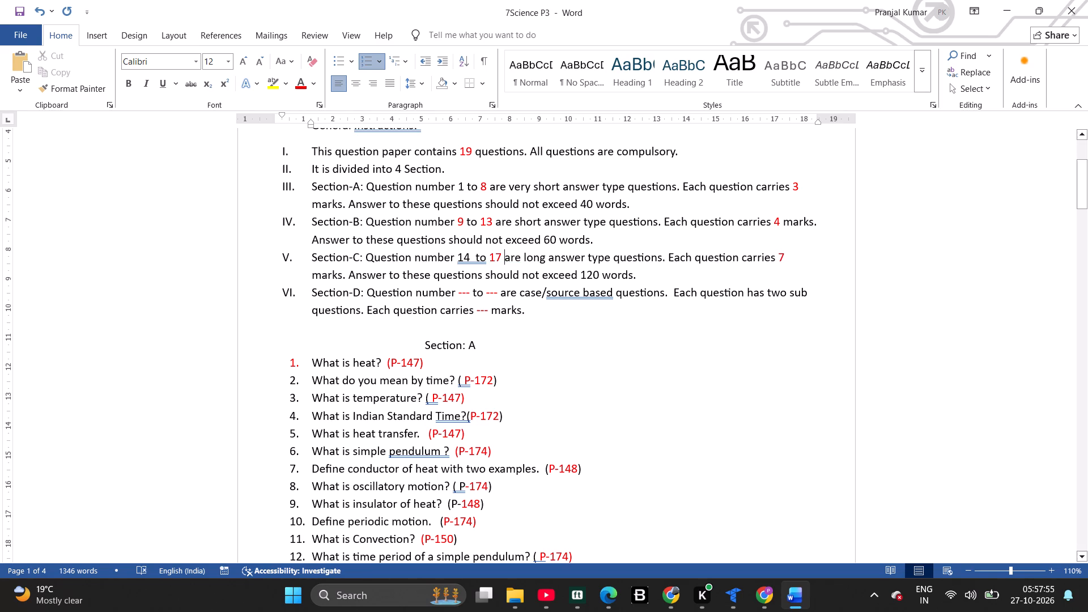
left_click(474, 260)
key("BackSpace")
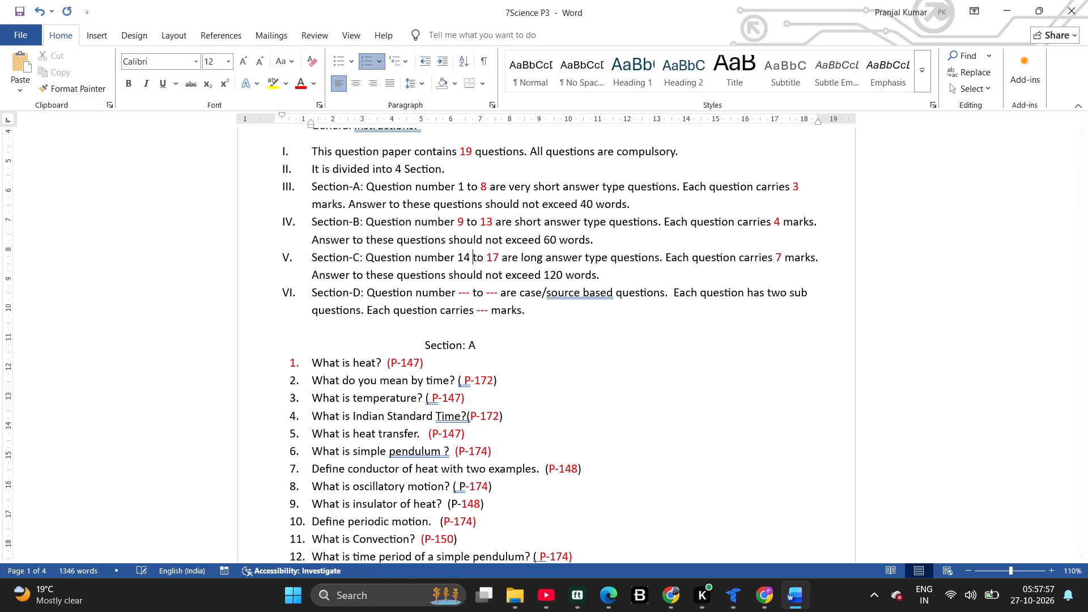
Fill in the Section-D question range as 18 to 19 in place of the dashes.
left_click(582, 295)
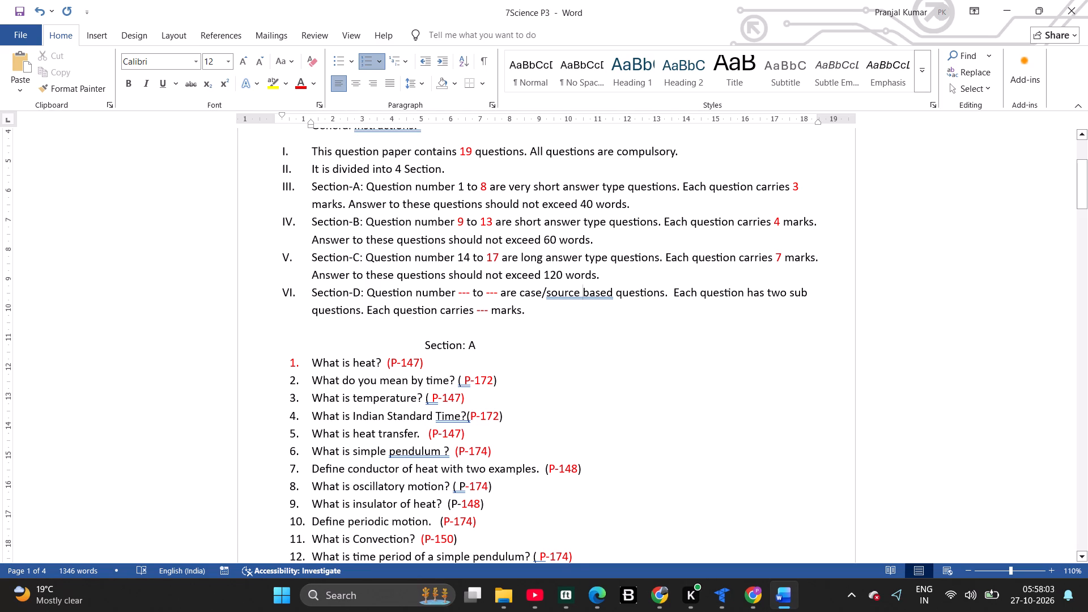
left_click_drag(470, 294, 457, 294)
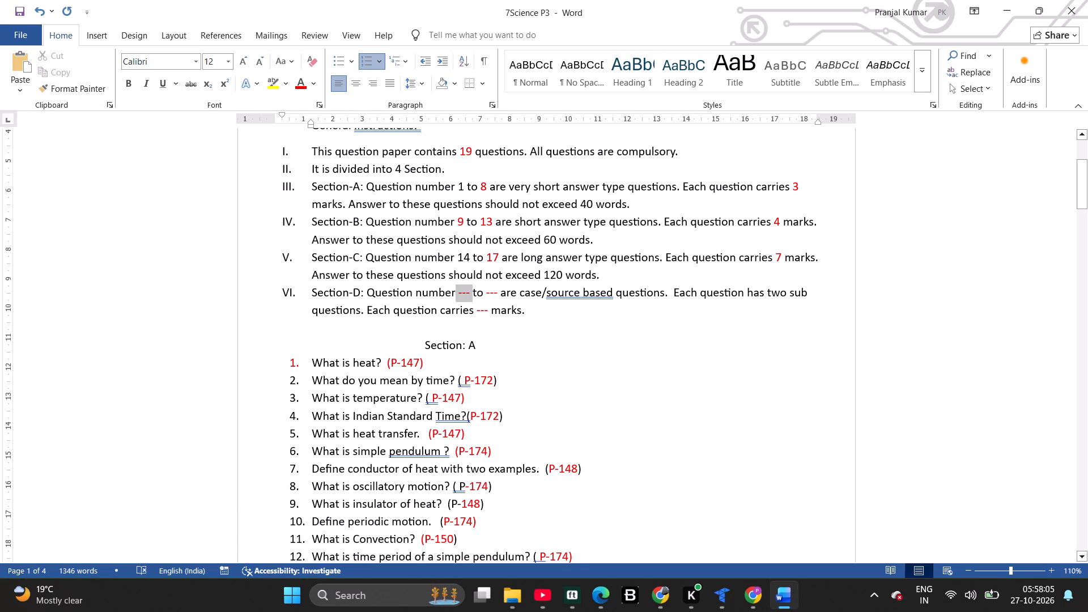
left_click_drag(457, 294, 461, 294)
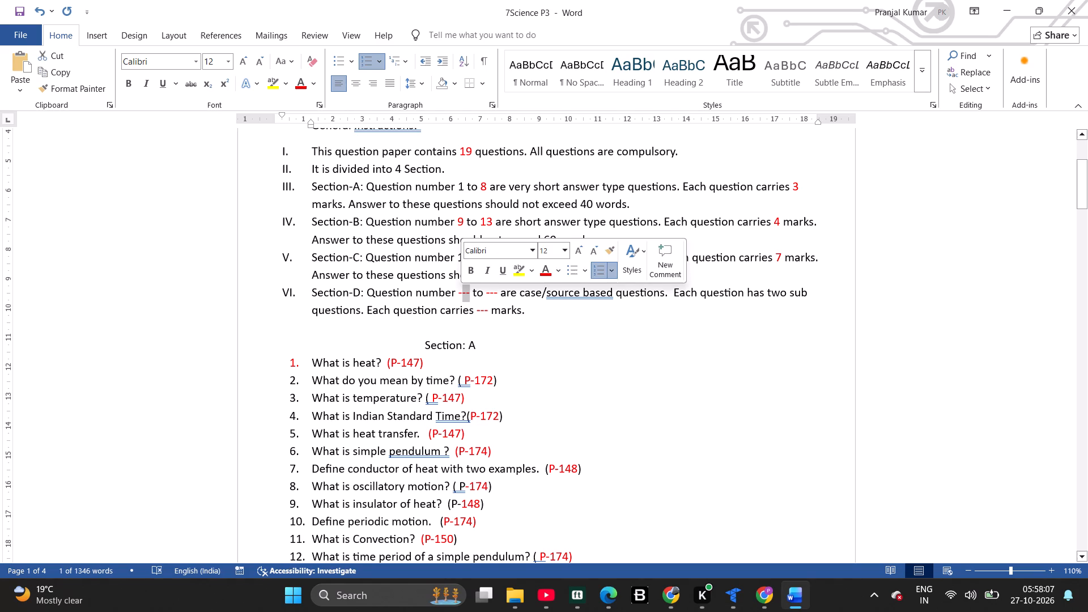
key("BackSpace")
key("BackSpace")
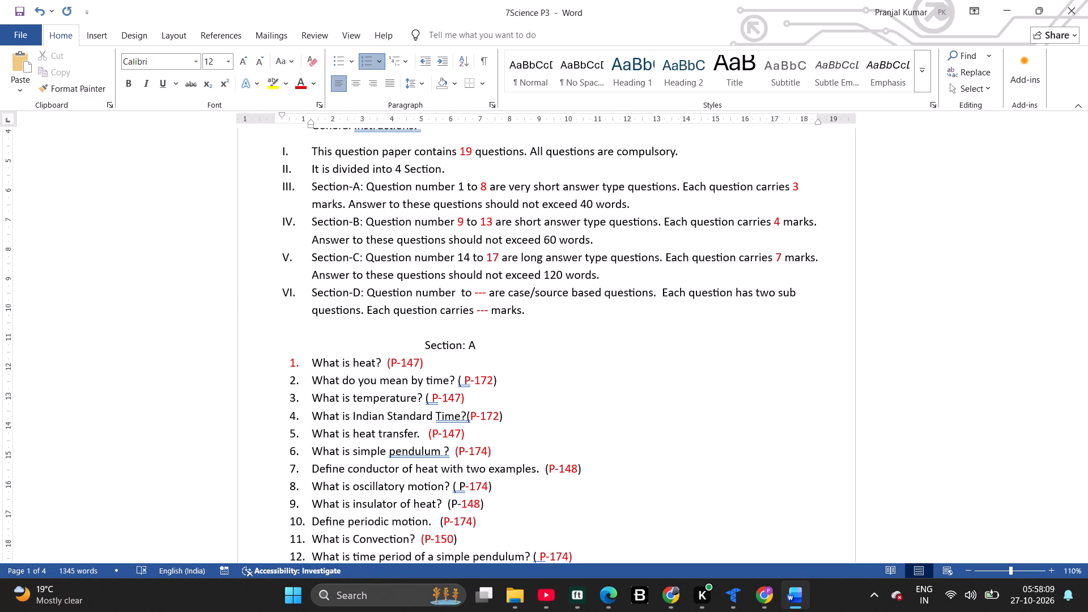
type("18")
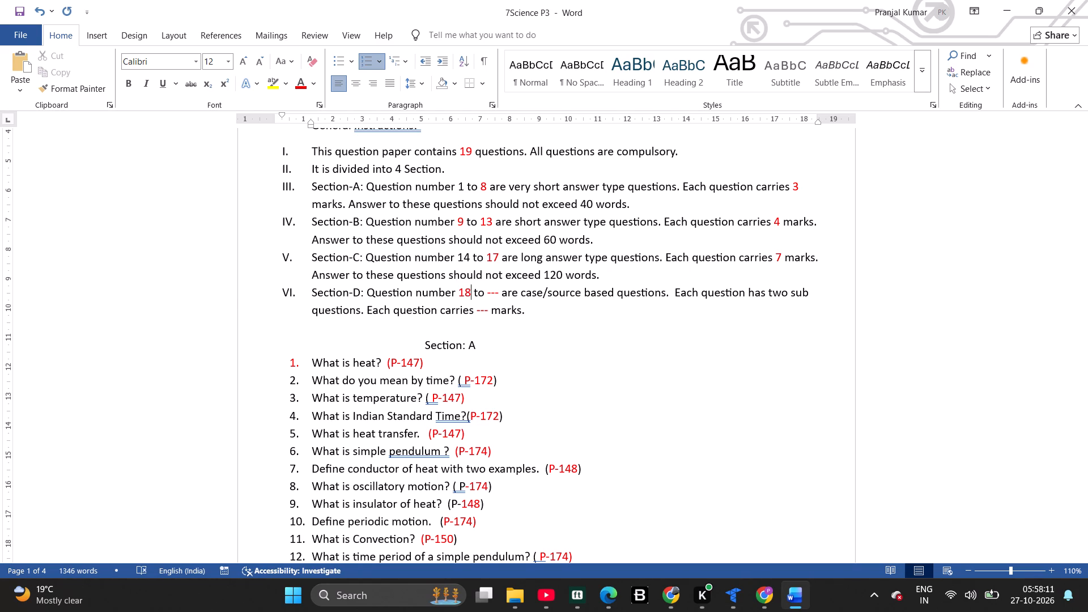
left_click_drag(498, 294, 489, 294)
left_click_drag(489, 294, 487, 294)
type("19")
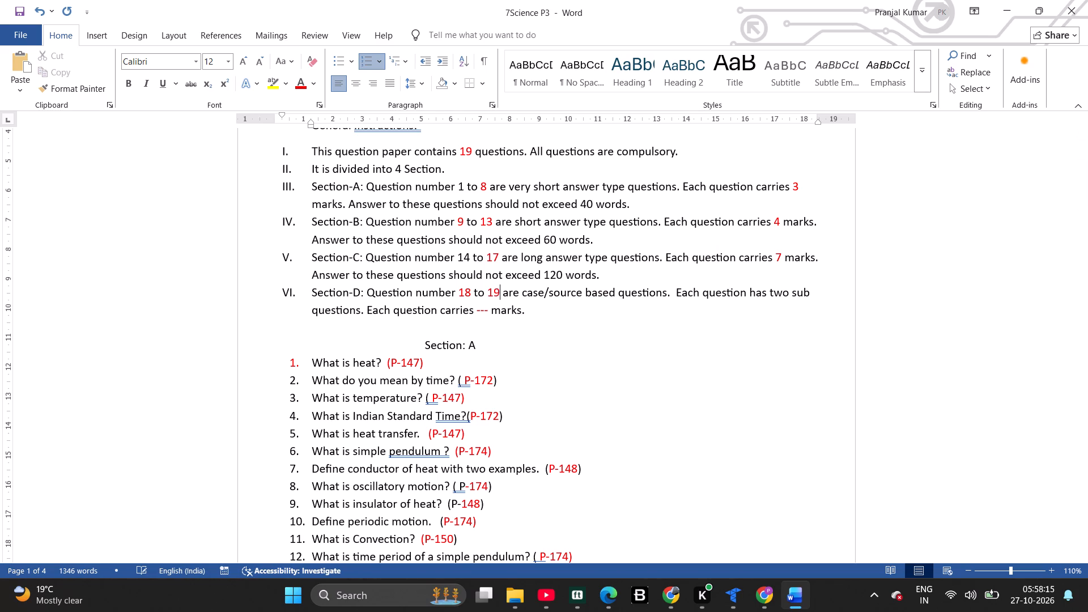
Replace the dashes for the marks per question in the Section-D instruction with 4.
left_click_drag(488, 309, 482, 311)
left_click_drag(482, 311, 478, 311)
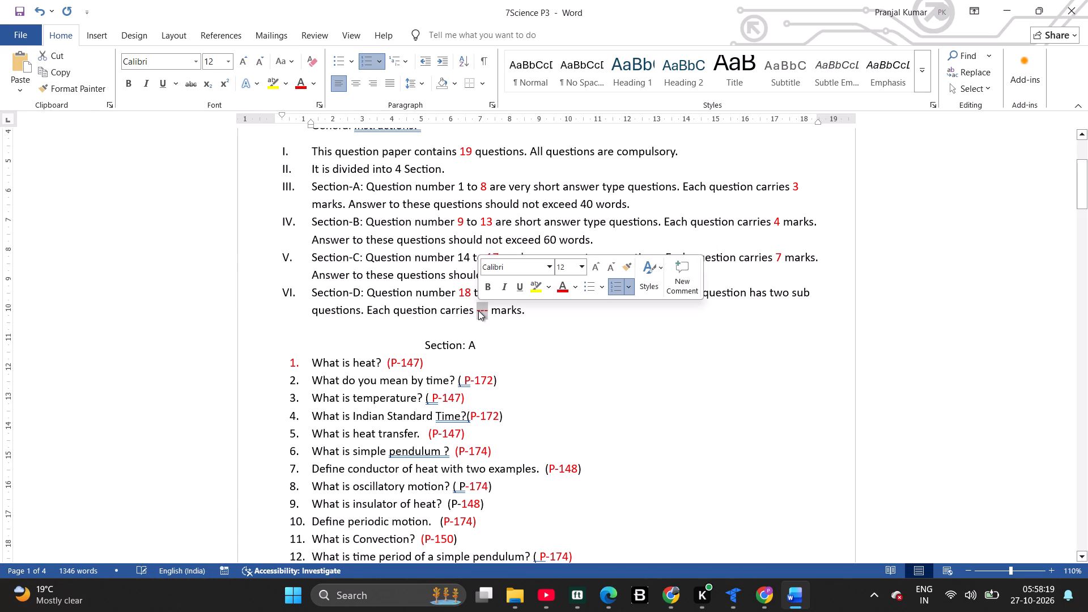
key("4")
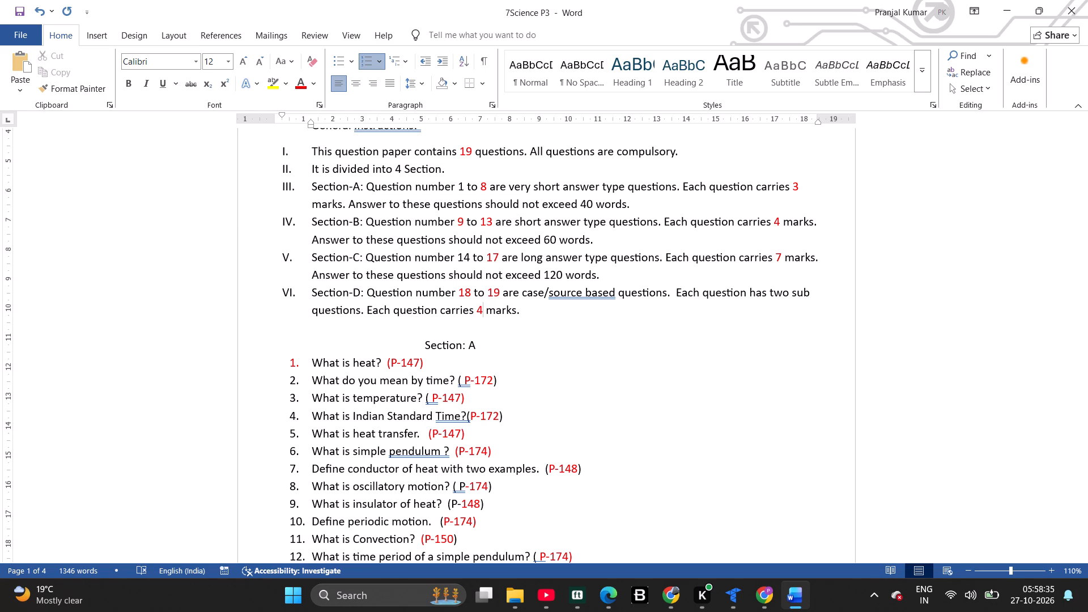
key("Return")
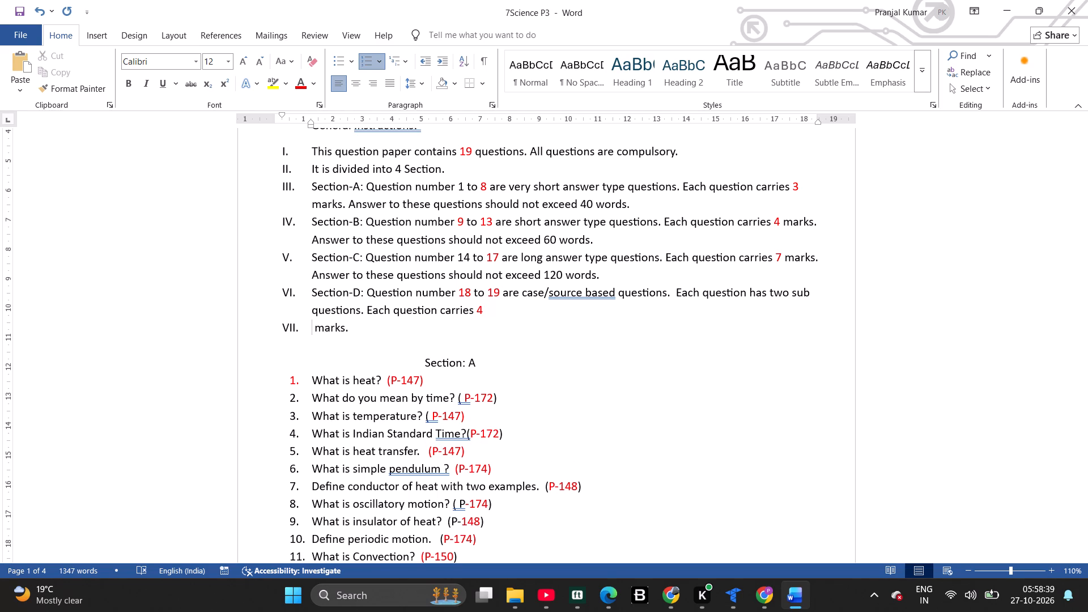
key("ctrl+z")
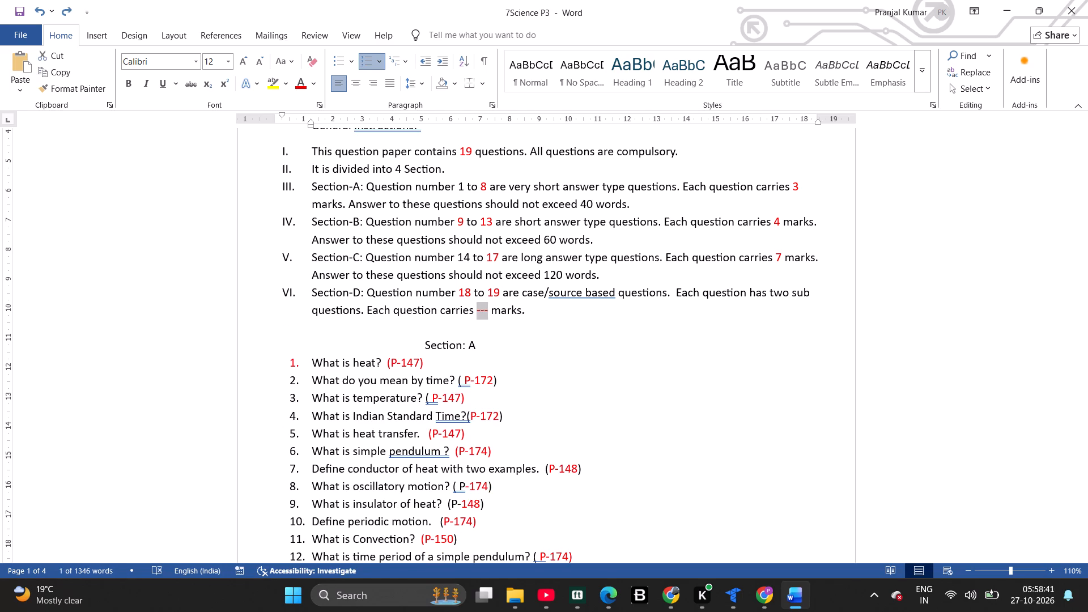
key("4")
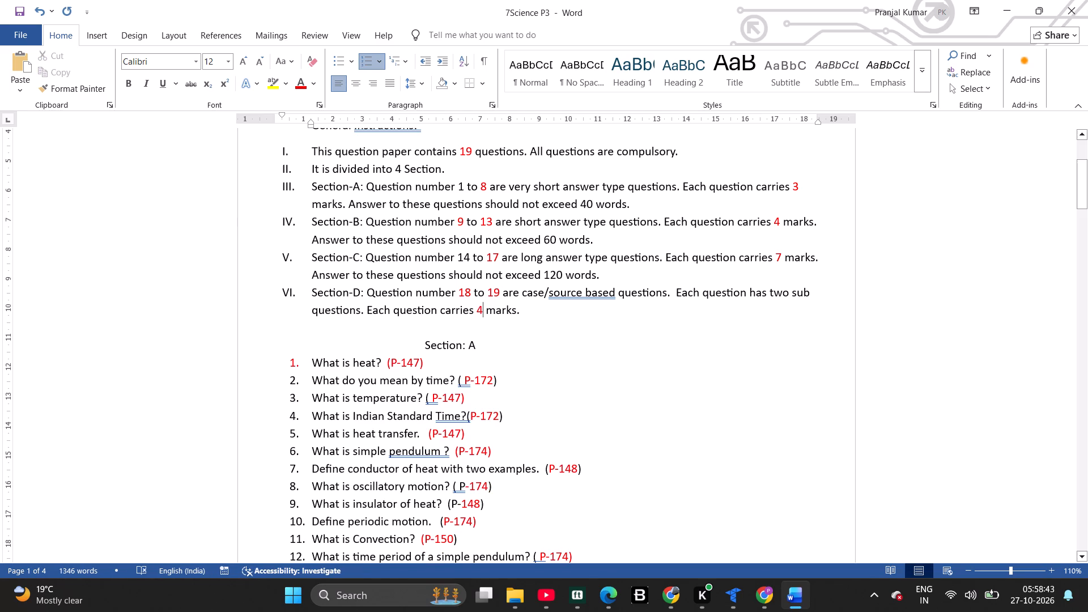
Add instruction VII after the Section-D instruction, reading "Answer must be section wise.".
left_click(554, 311)
key("Return")
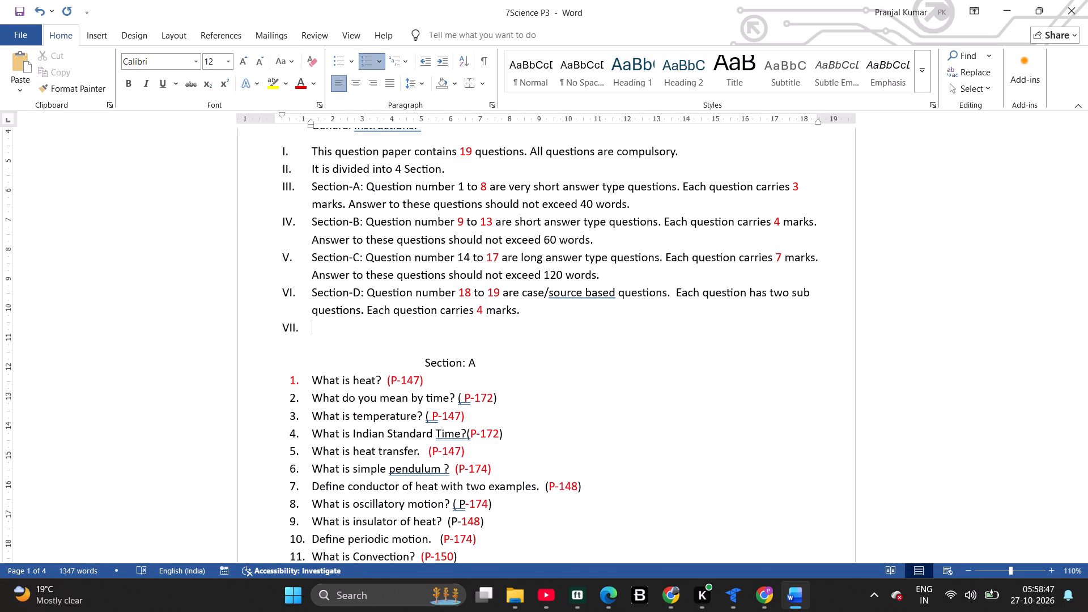
type("Answer must be")
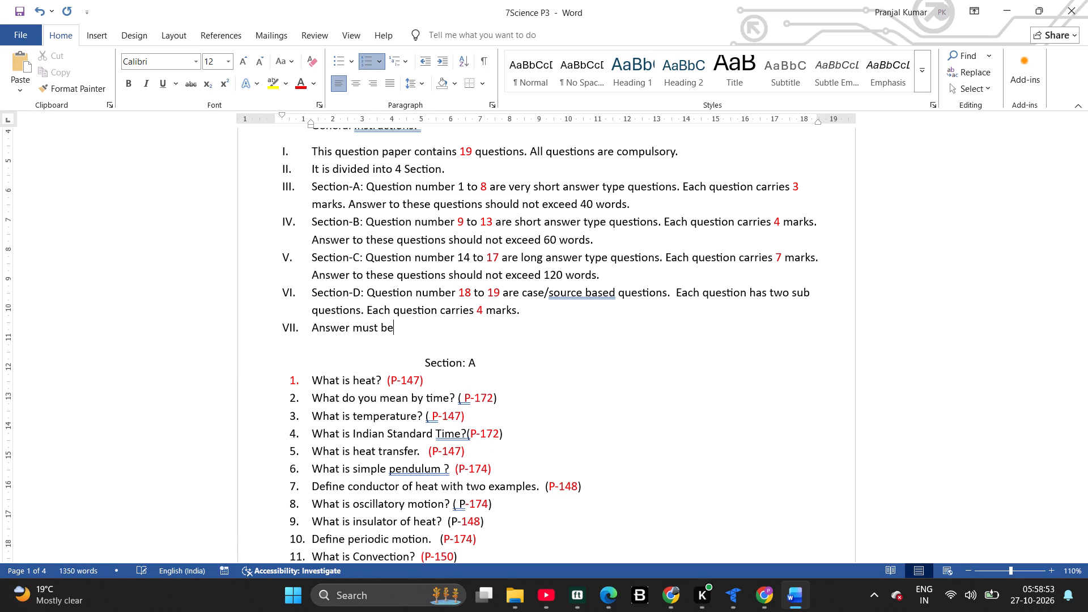
key("space")
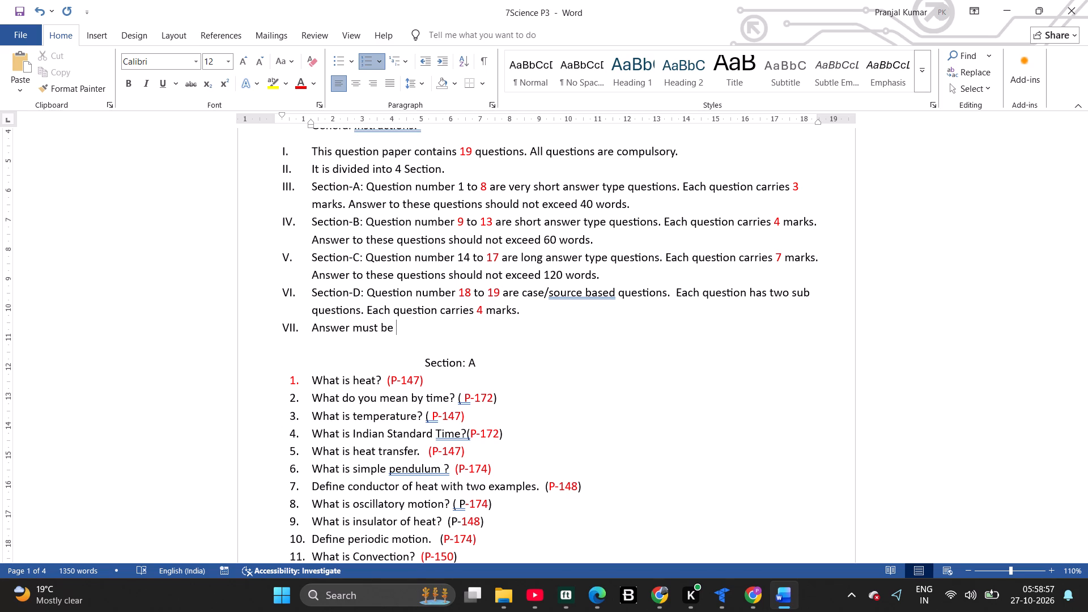
type("section")
key("space")
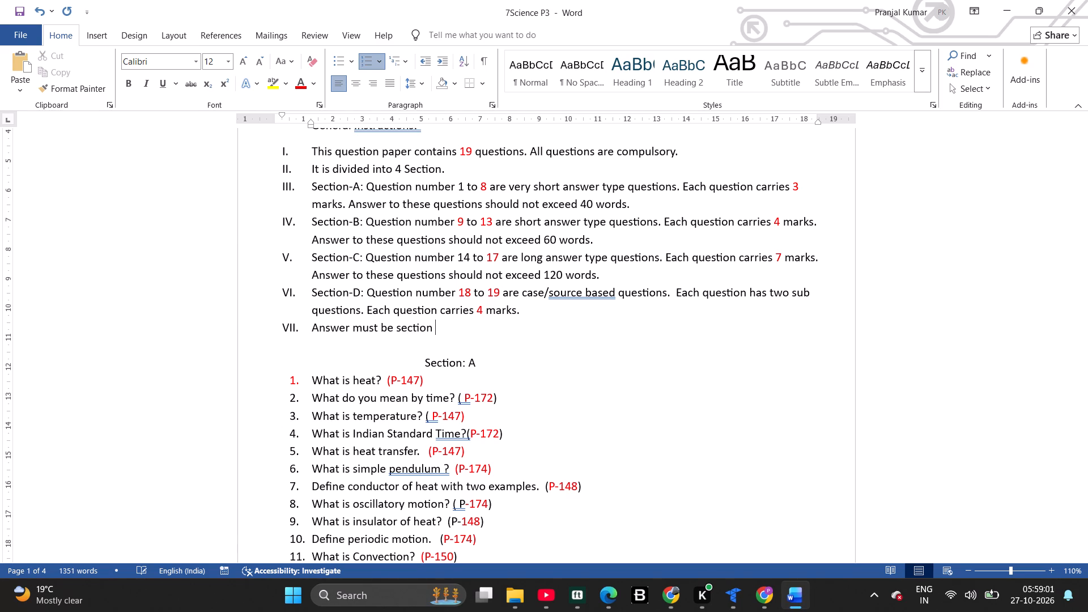
type("wise")
key("period")
Add instruction VIII reading "In case of ink change, it should be attested by invigilator".
key("Return")
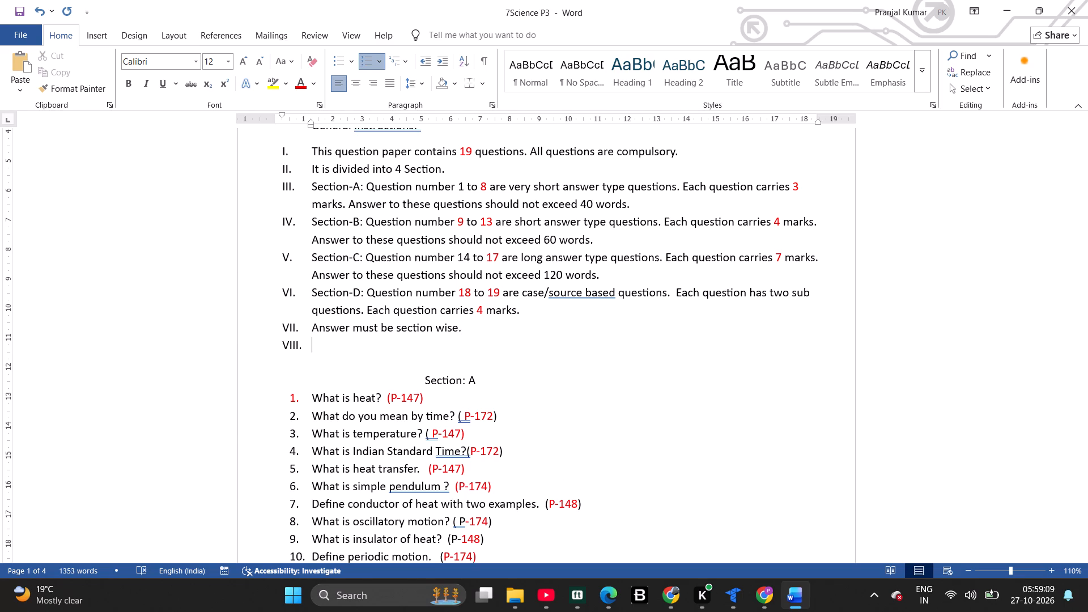
type("In case")
key("space")
type("of link")
key("space")
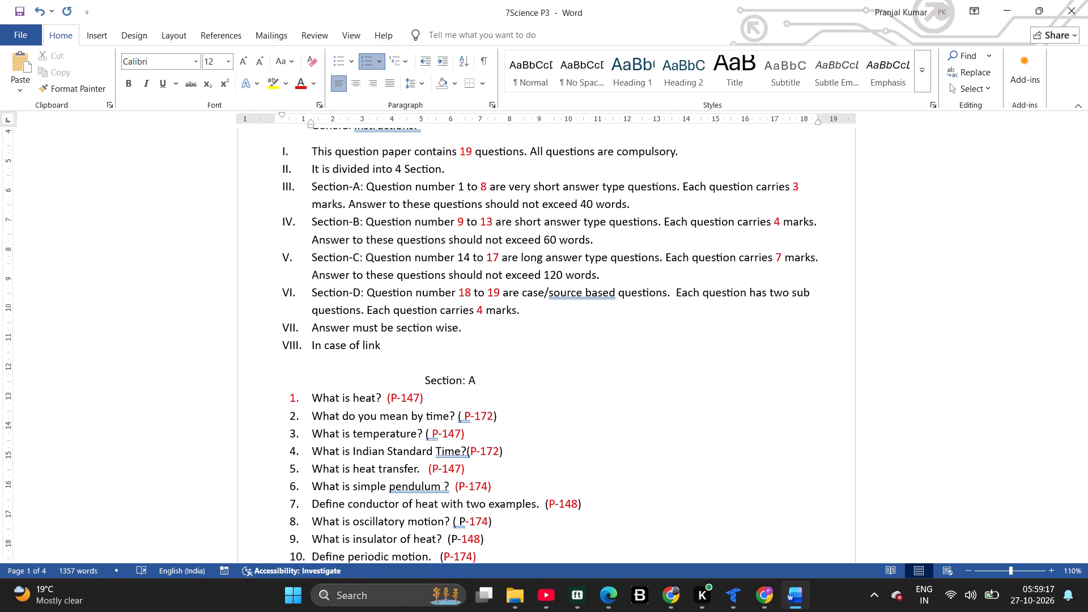
key("BackSpace")
key("BackSpace")
key("BackSpace")
key("BackSpace")
key("BackSpace")
type("ink change")
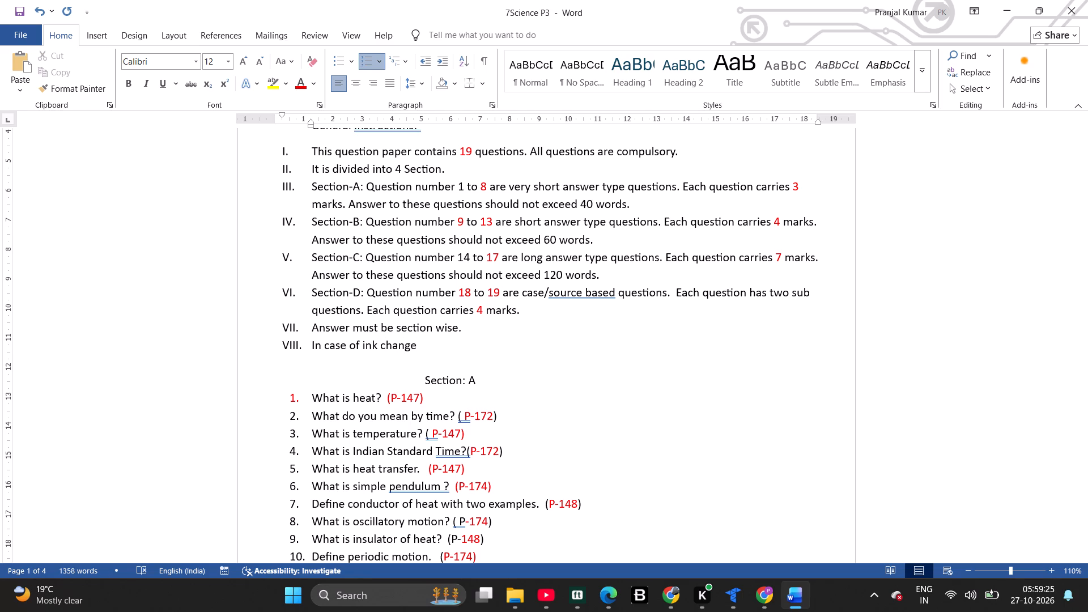
type(", it should be")
key("space")
type("attested")
key("space")
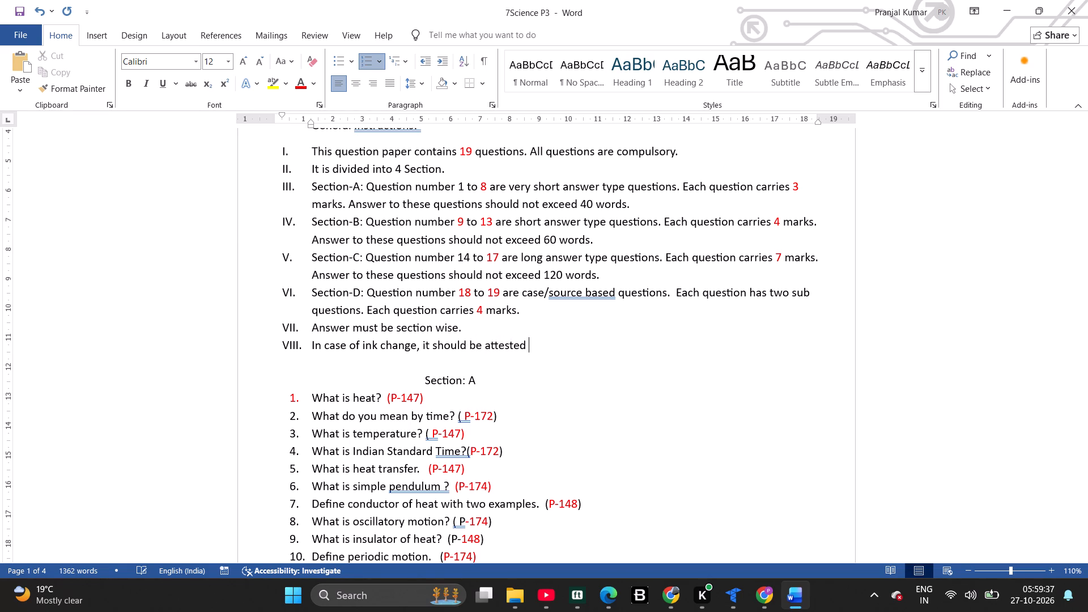
key("b")
type("y in")
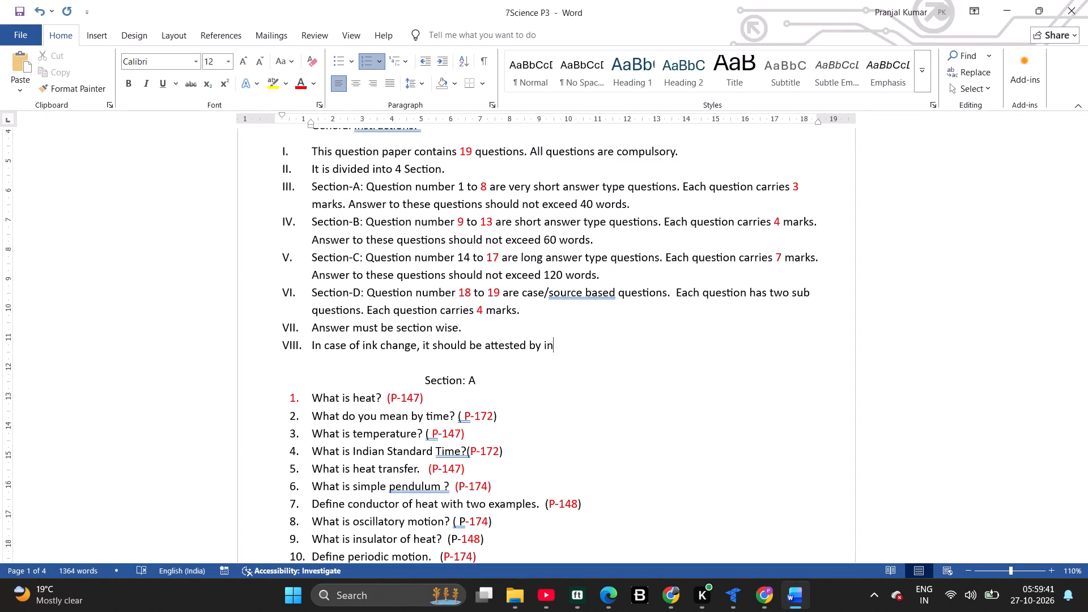
key("v")
type("igilator")
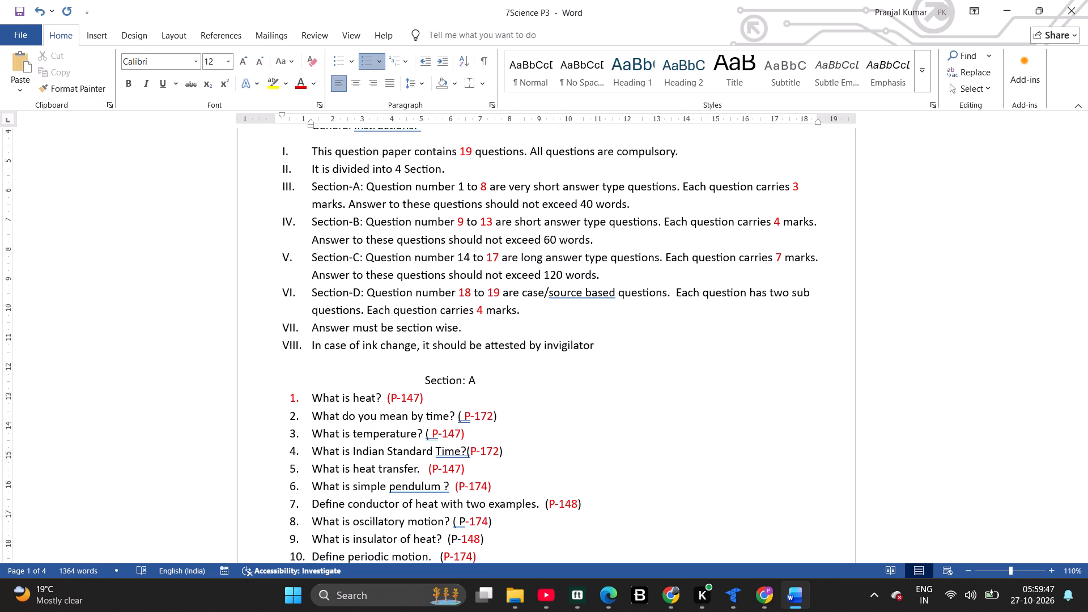
Add a full stop at the end of instruction VIII.
key("period")
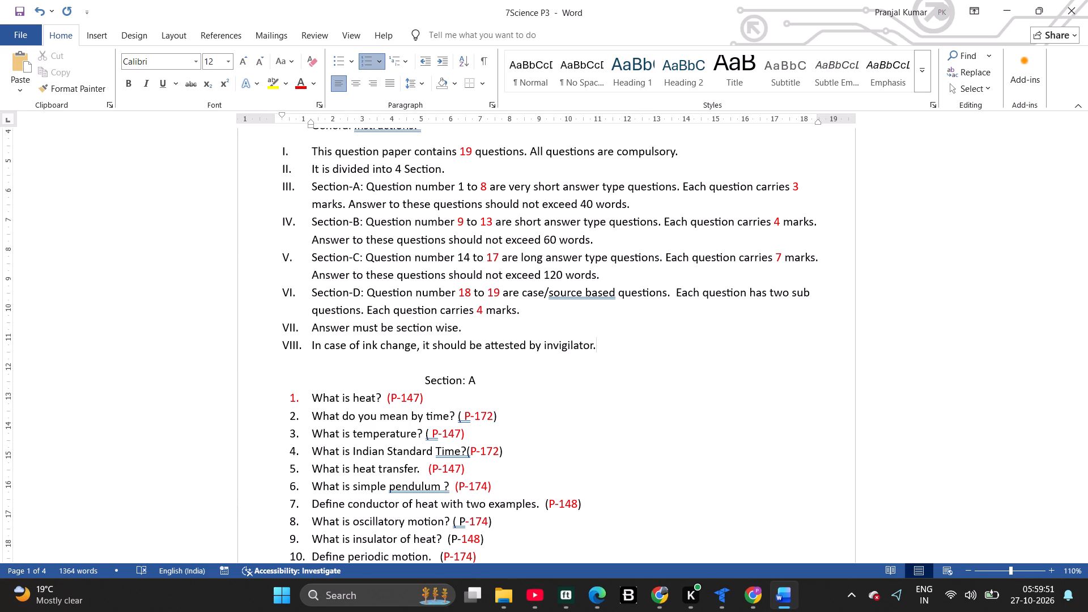
Set the font colour of all eight General Instructions, I to VIII, to Automatic.
scroll(629, 294, "up", 1)
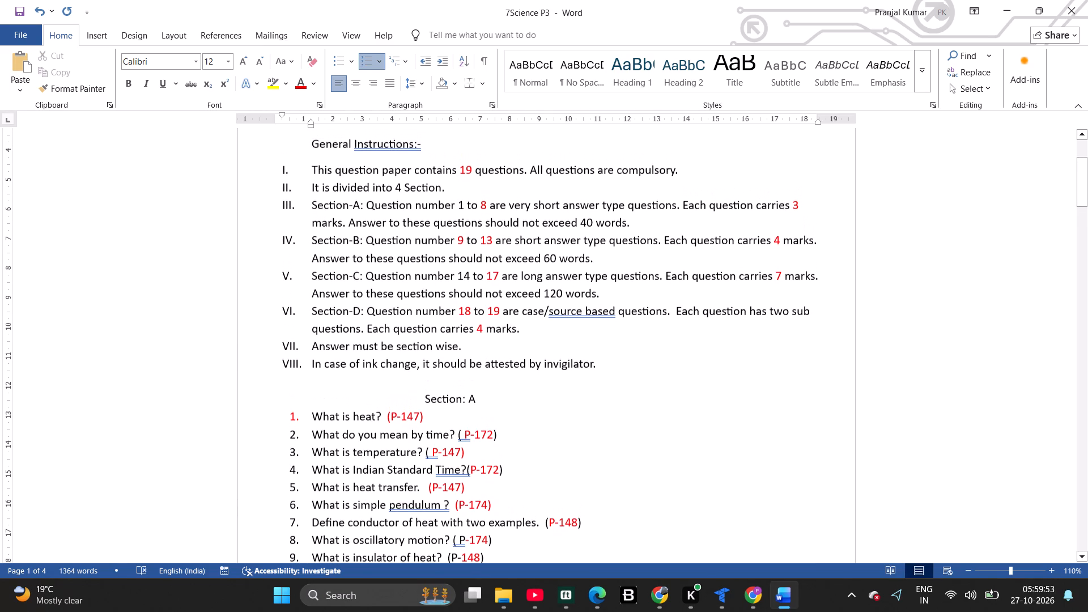
left_click(463, 176)
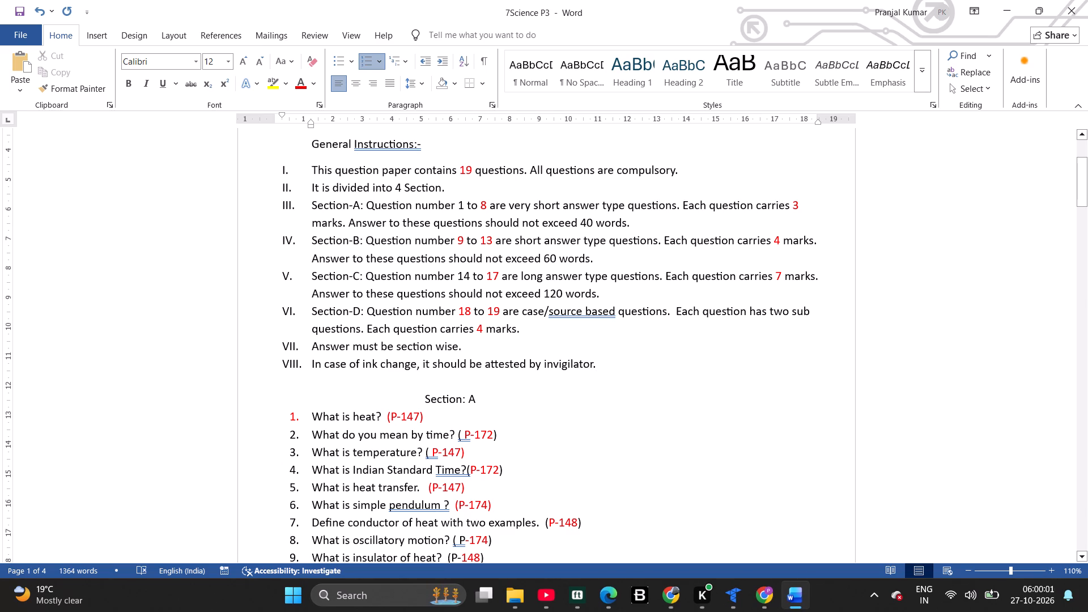
left_click_drag(312, 164, 439, 261)
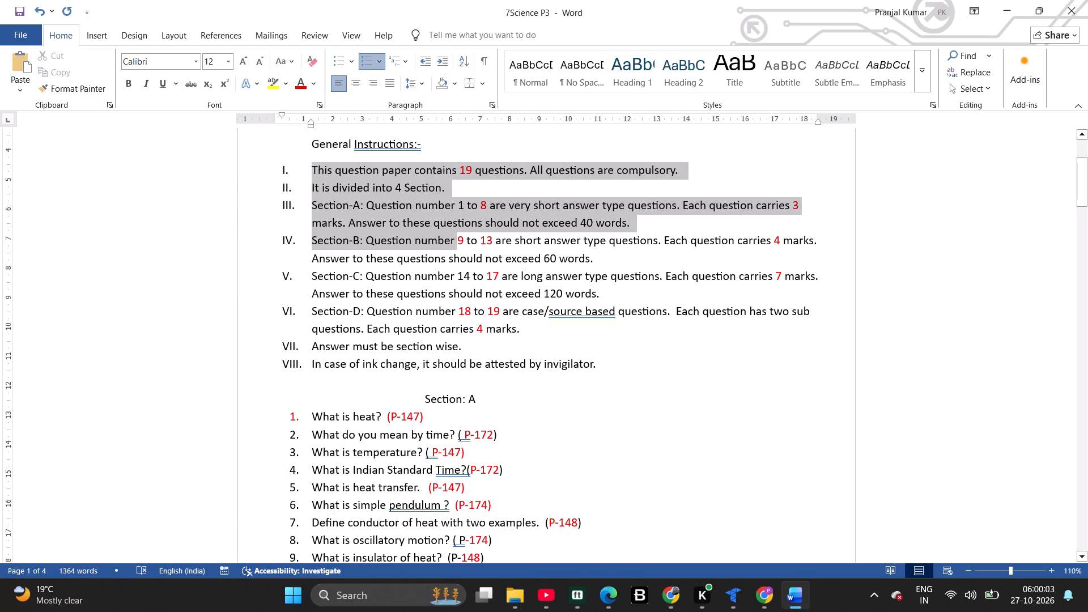
left_click_drag(439, 261, 586, 377)
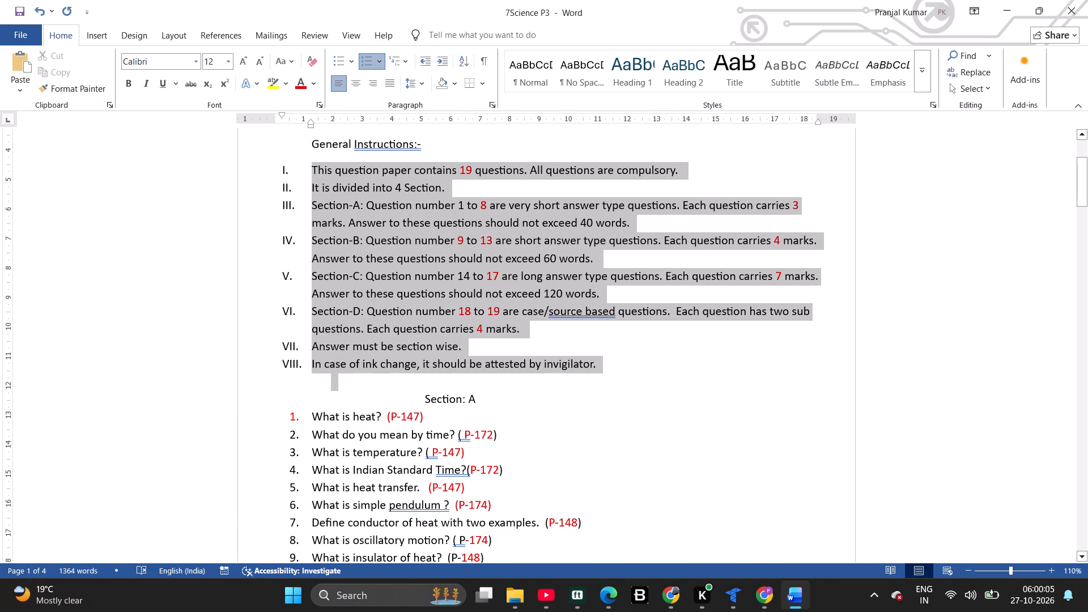
left_click_drag(586, 377, 596, 372)
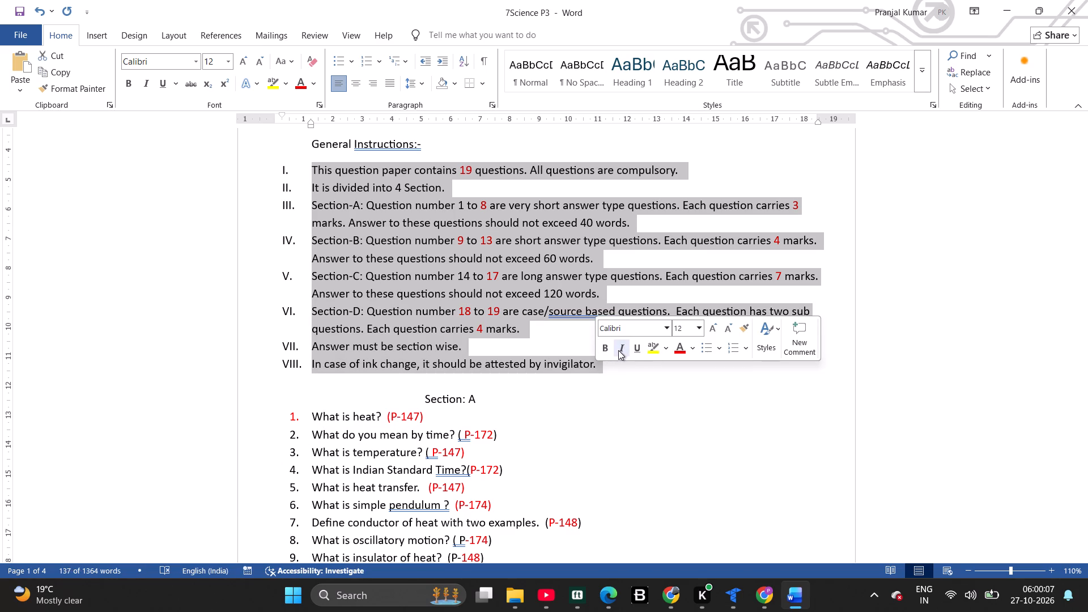
left_click(692, 352)
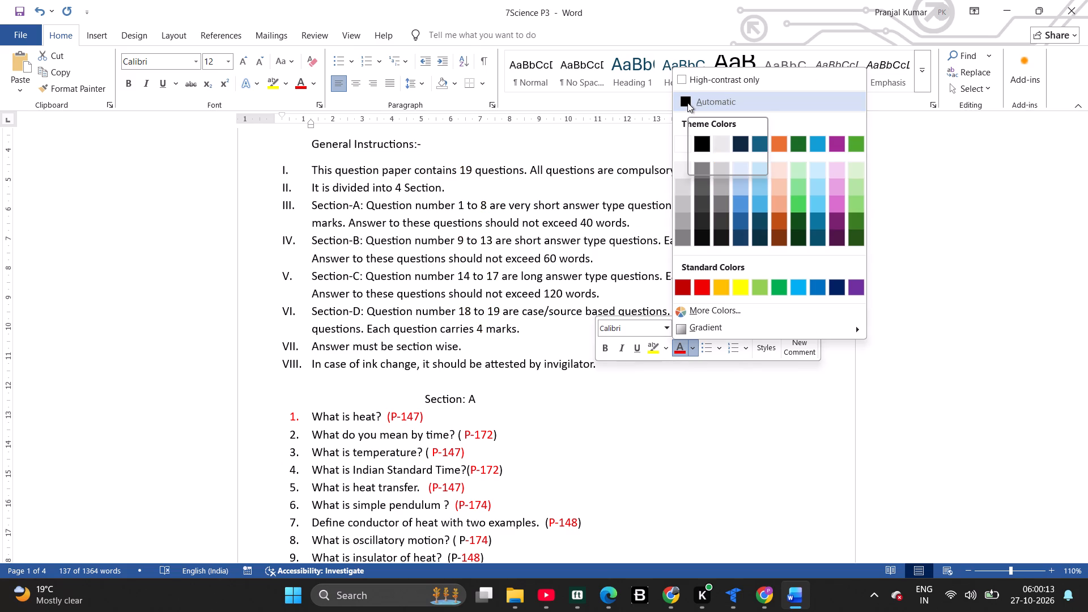
left_click(687, 103)
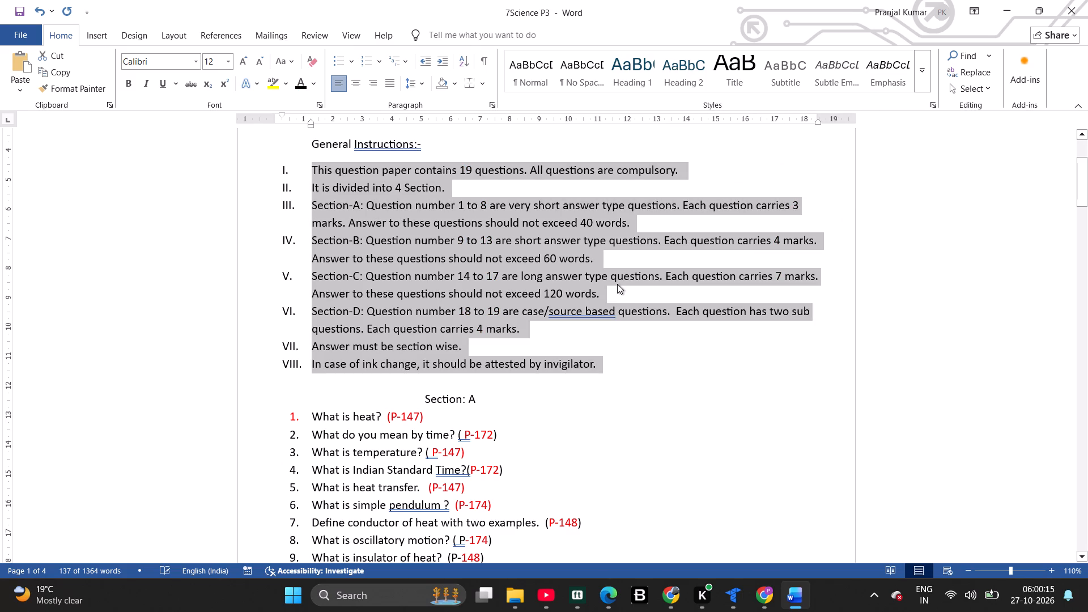
left_click(611, 345)
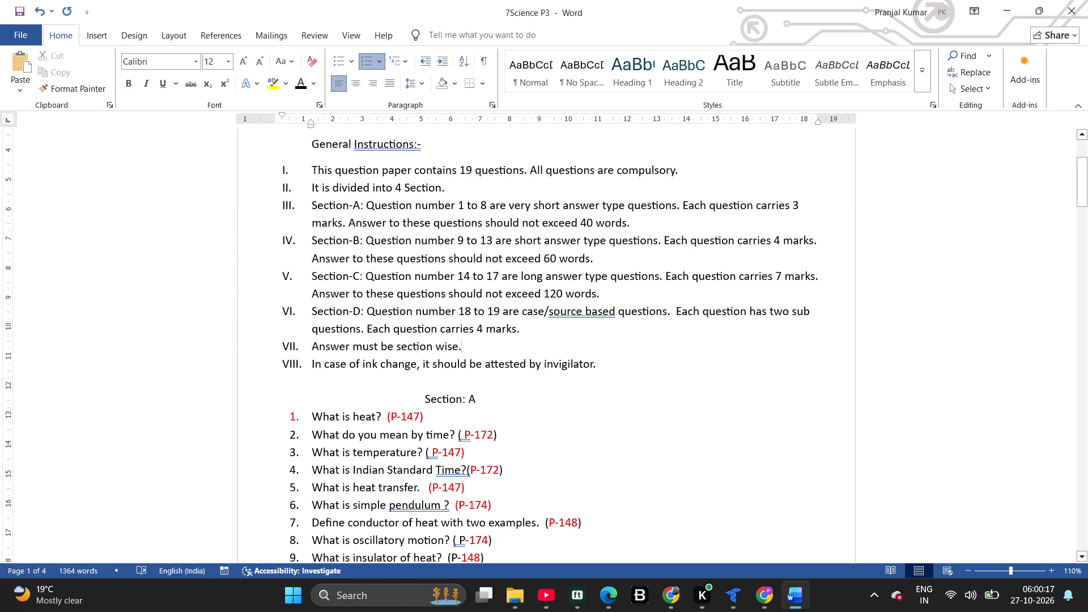
Change the question list's numbering, starting from number 1 in Section A, to the Automatic black font colour.
scroll(644, 368, "down", 4)
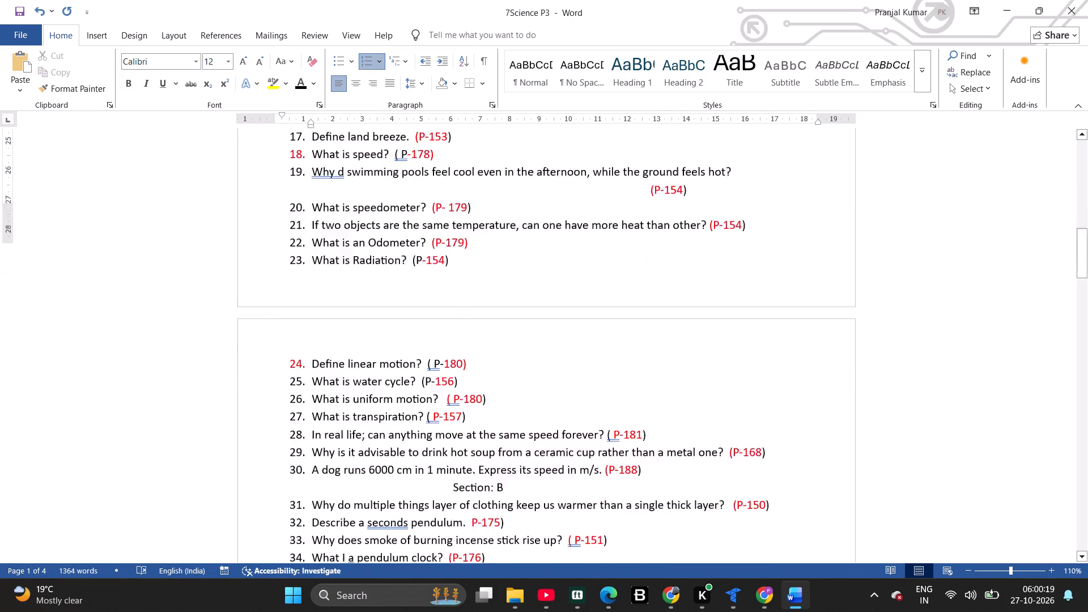
scroll(644, 368, "down", 9)
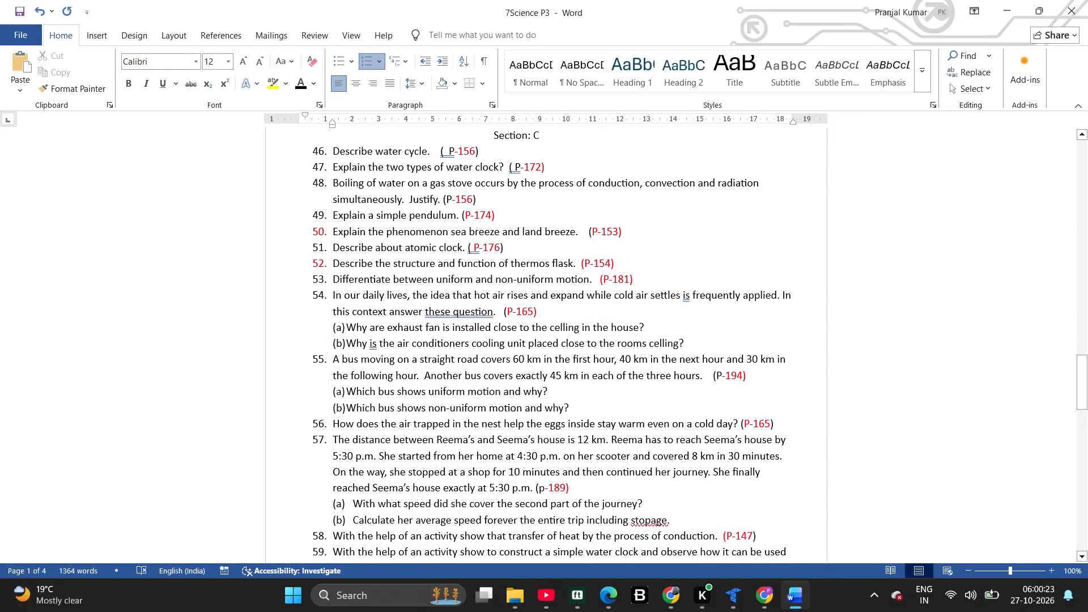
scroll(644, 368, "up", 5)
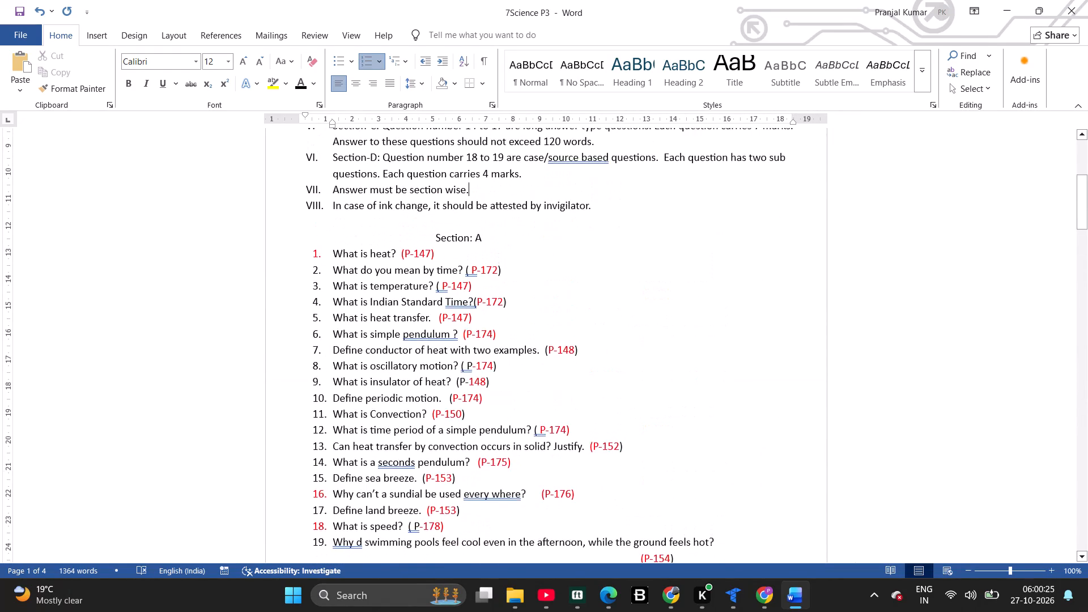
scroll(644, 368, "up", 1)
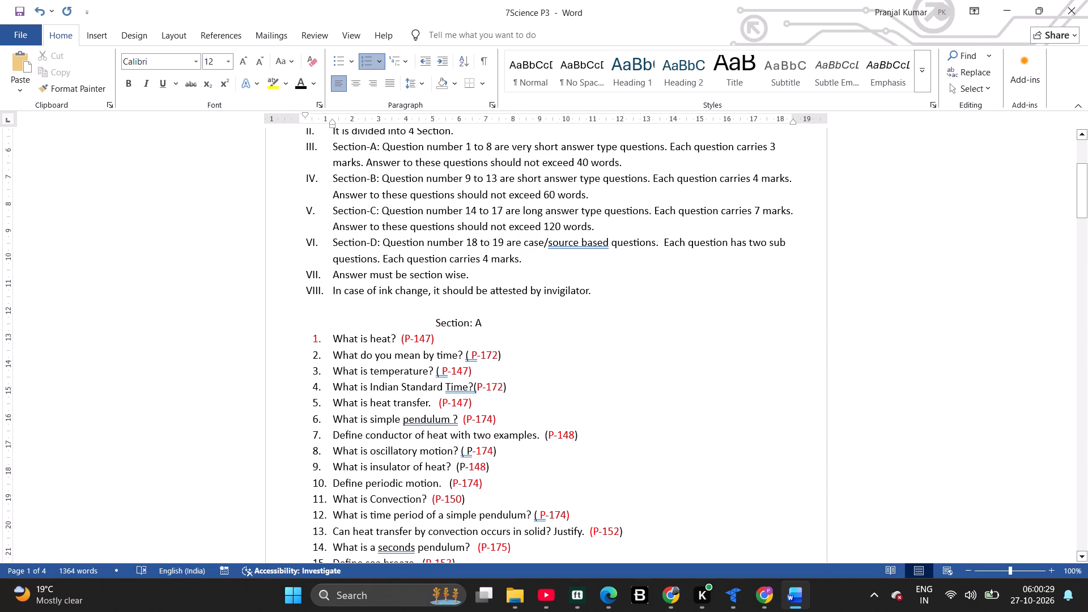
left_click(313, 339)
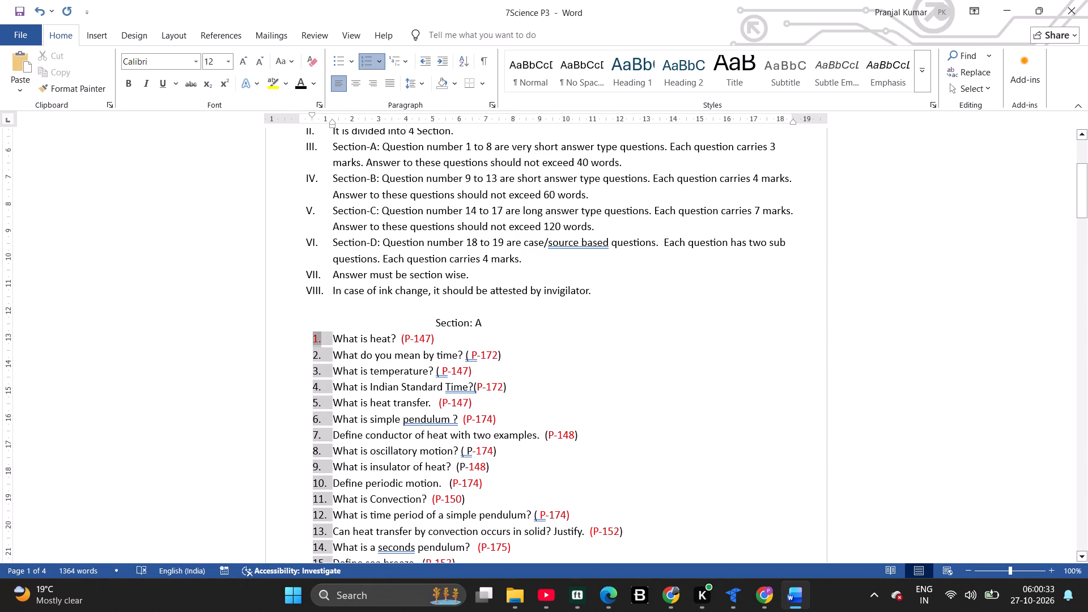
left_click(296, 88)
left_click(568, 410)
Correct "Why d swimming pools" in question 19 to "Why do swimming pools".
scroll(568, 410, "down", 3)
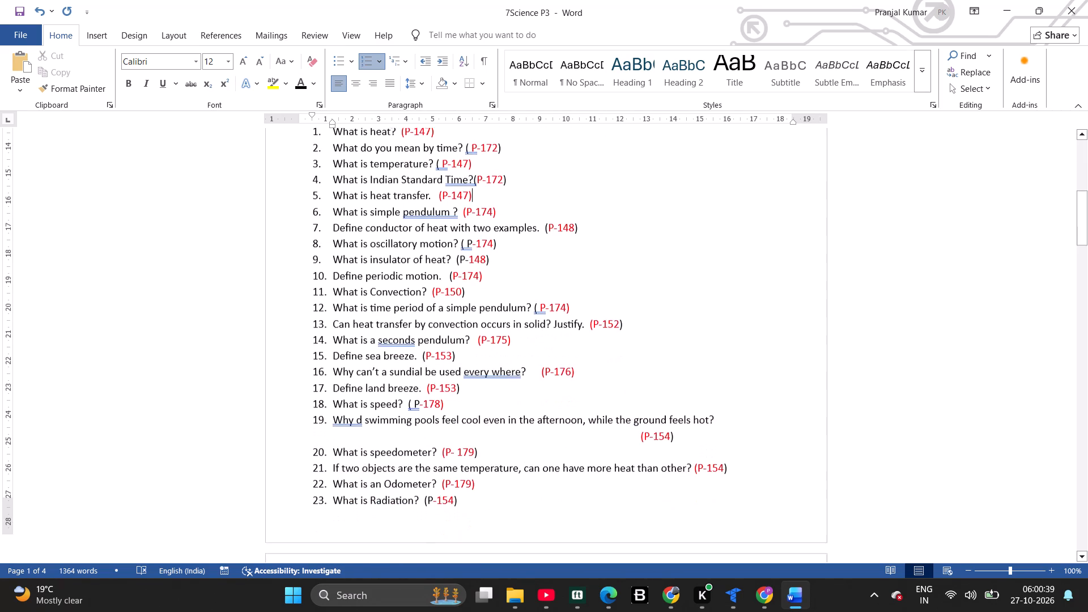
scroll(568, 410, "down", 2)
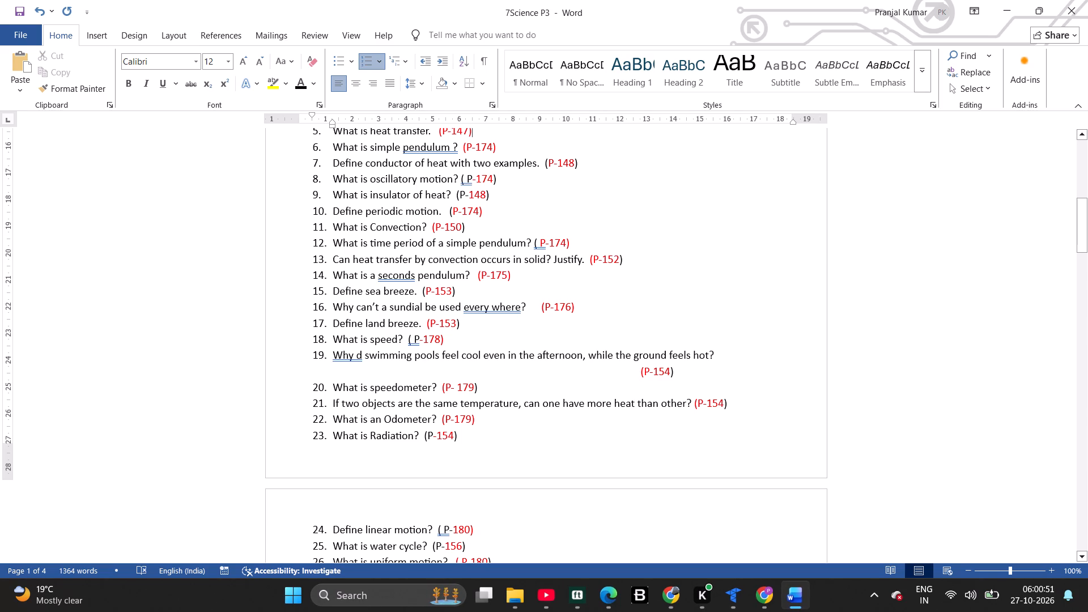
left_click(363, 356)
key("o")
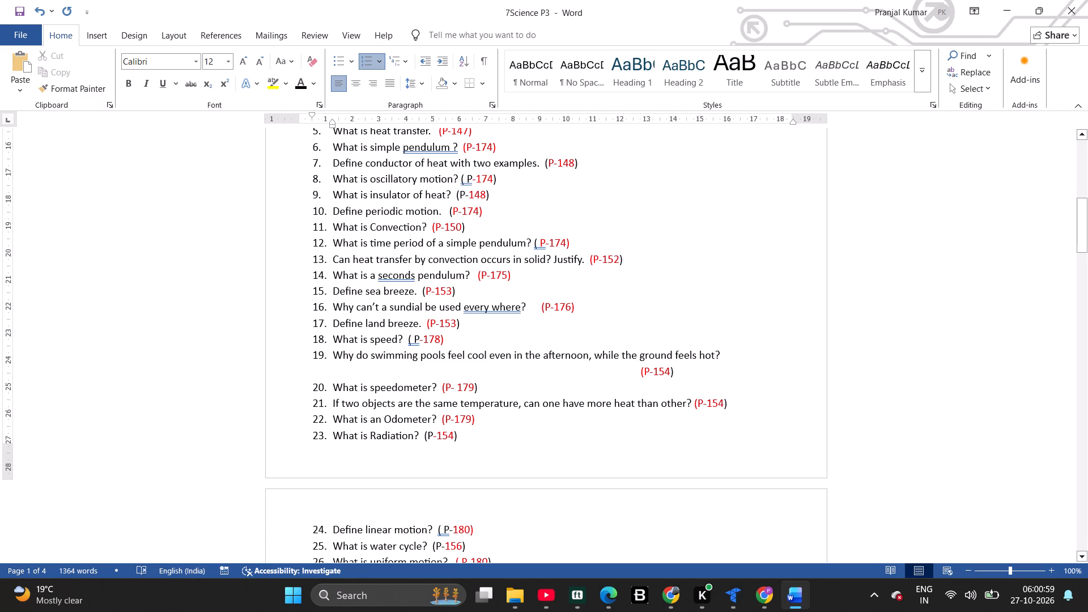
Correct the wording of question 34 in Section B to "What is a pendulum clock?".
scroll(386, 363, "down", 2)
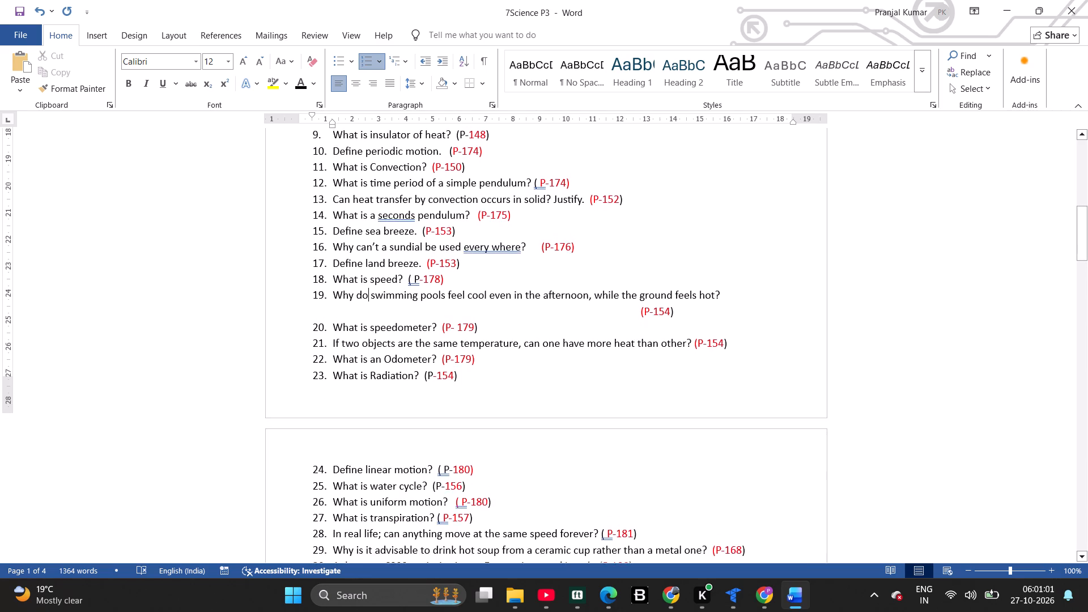
scroll(386, 363, "down", 2)
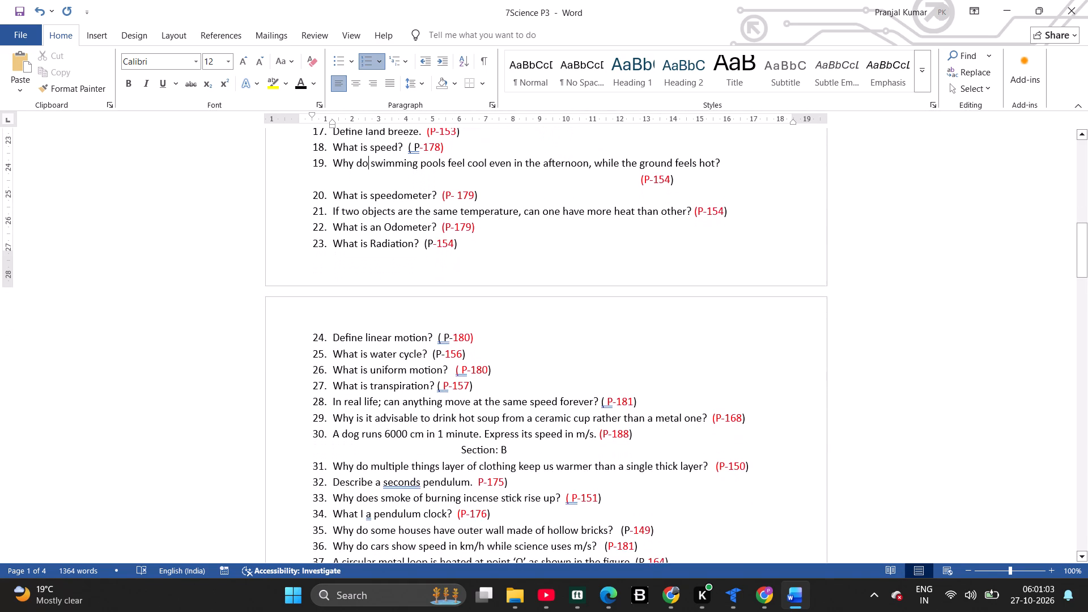
scroll(386, 363, "down", 2)
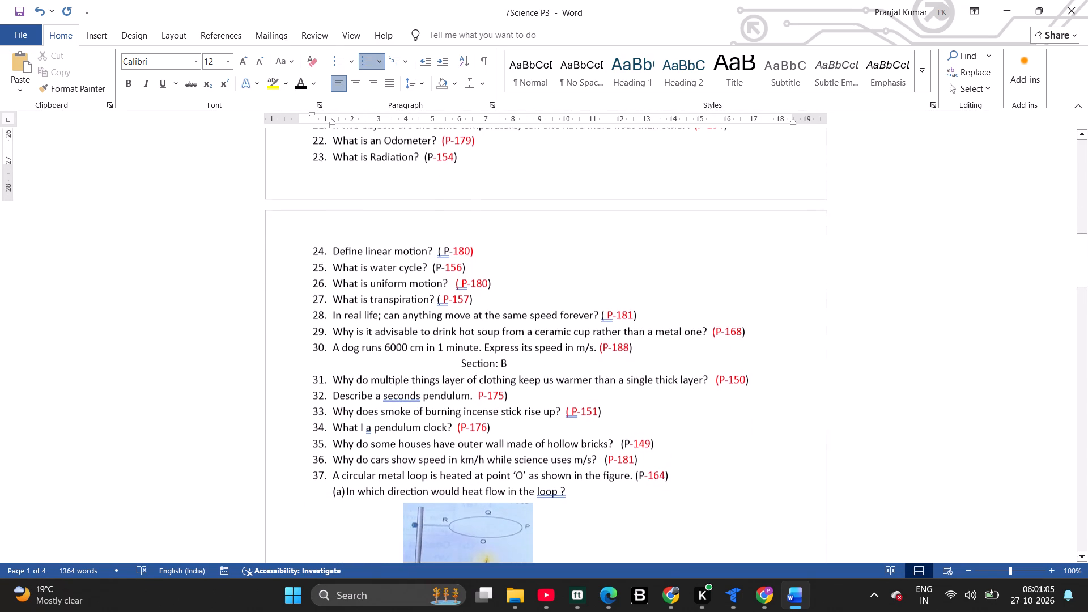
scroll(386, 363, "down", 2)
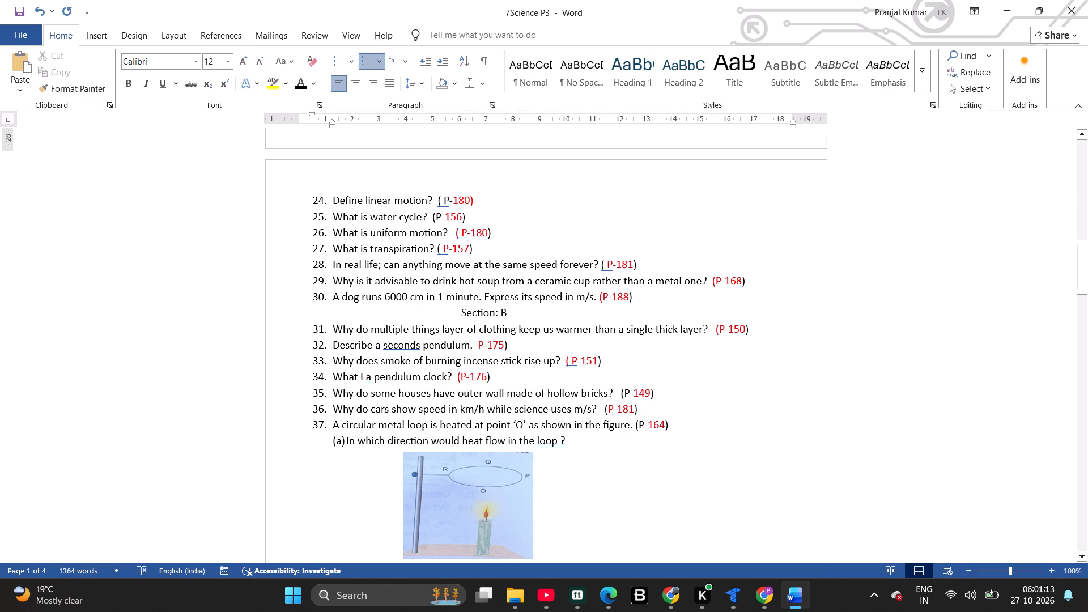
left_click(364, 378)
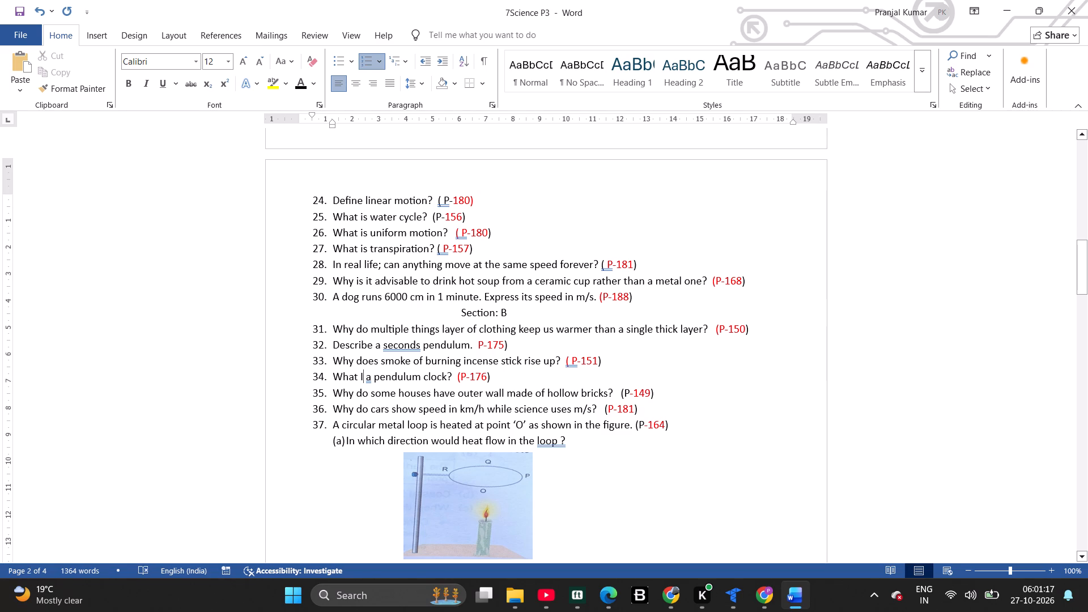
key("BackSpace")
type("is")
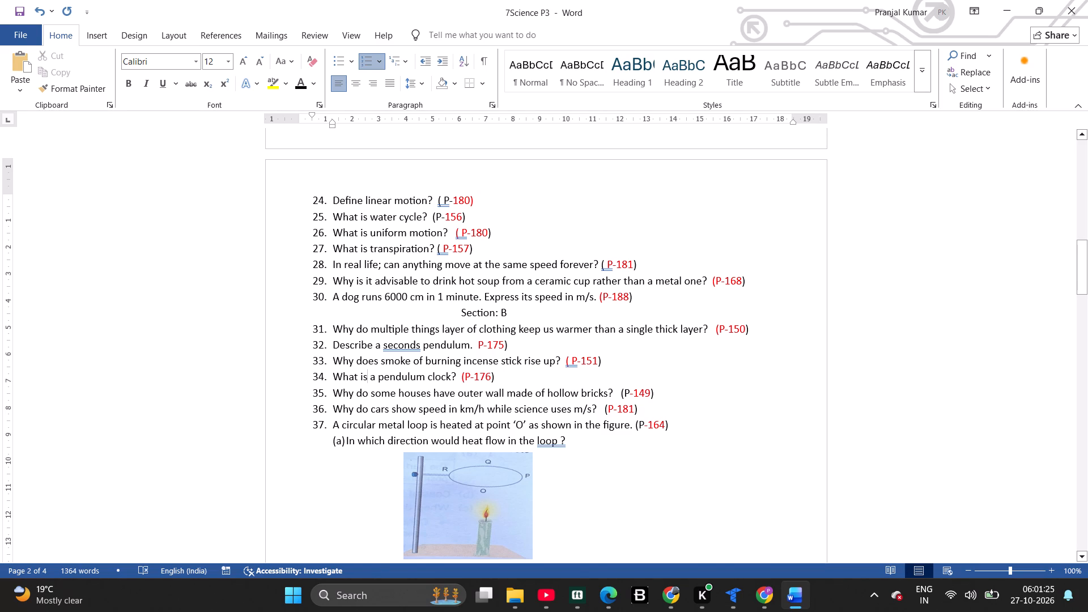
Shrink the pendulum picture in question 44 to about two-thirds of its size so the time-period line fits on the same page.
scroll(498, 422, "down", 2)
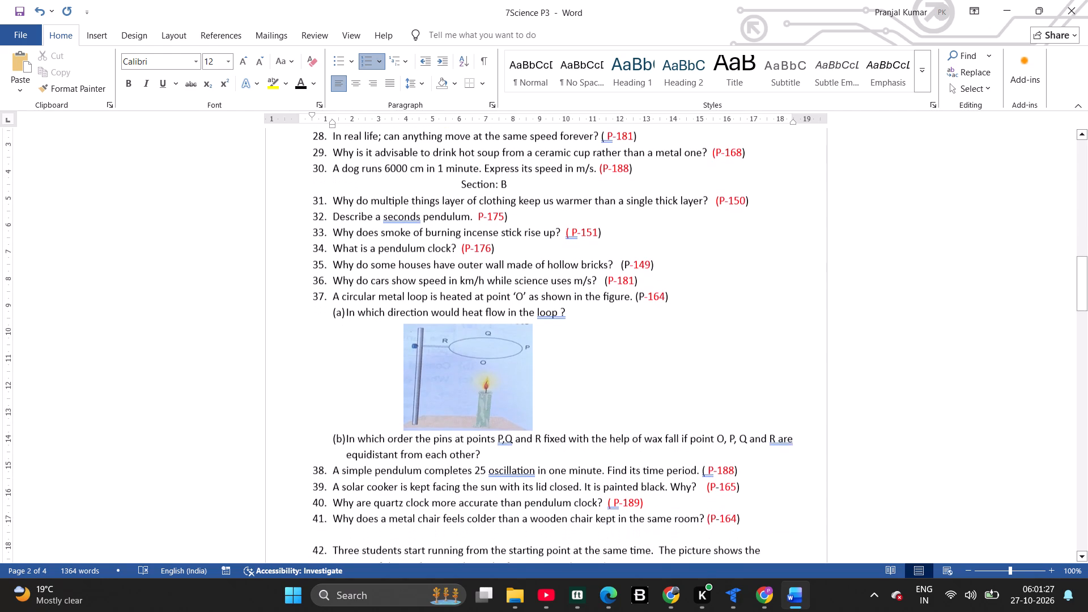
scroll(498, 422, "down", 1)
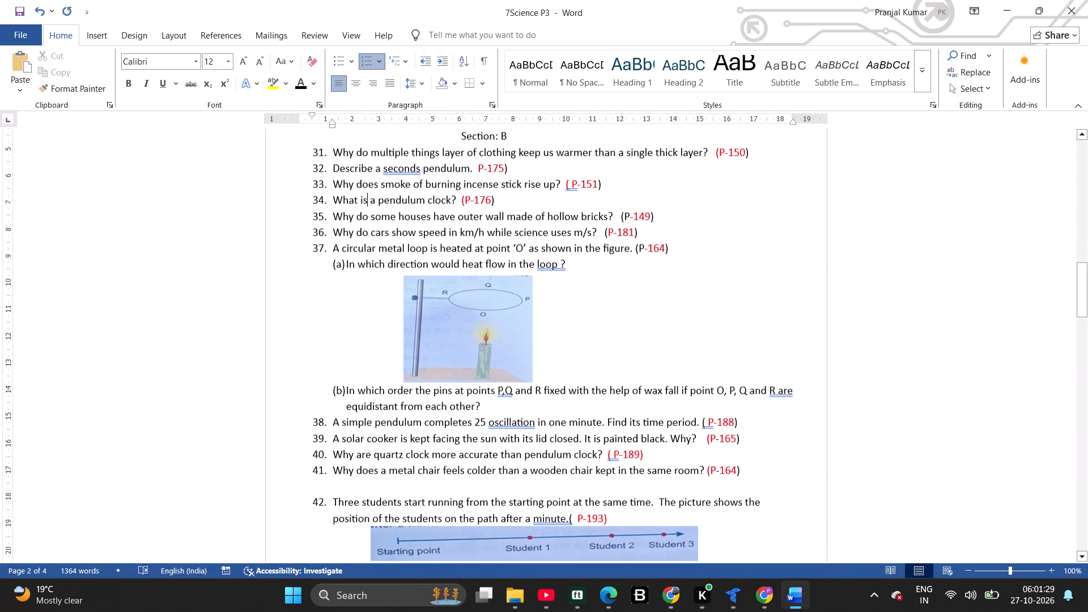
scroll(498, 422, "down", 1)
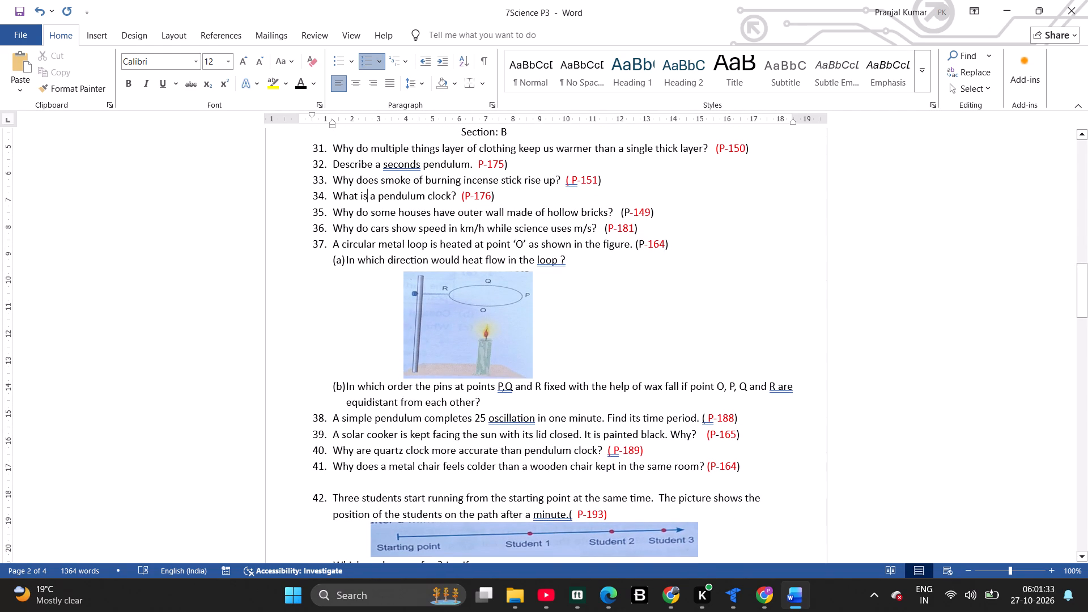
scroll(602, 465, "down", 3)
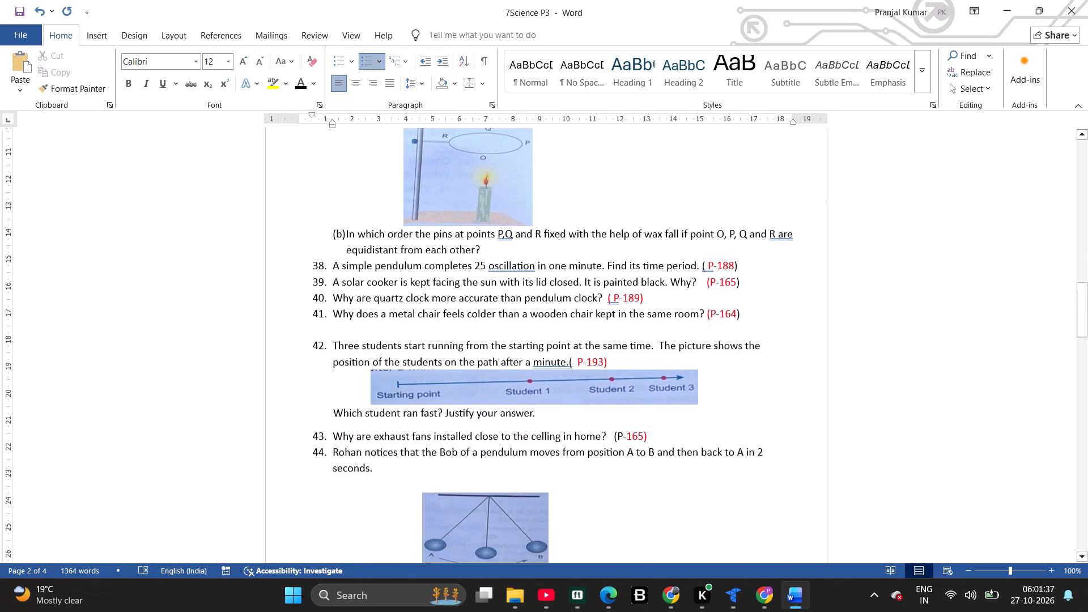
scroll(602, 465, "down", 3)
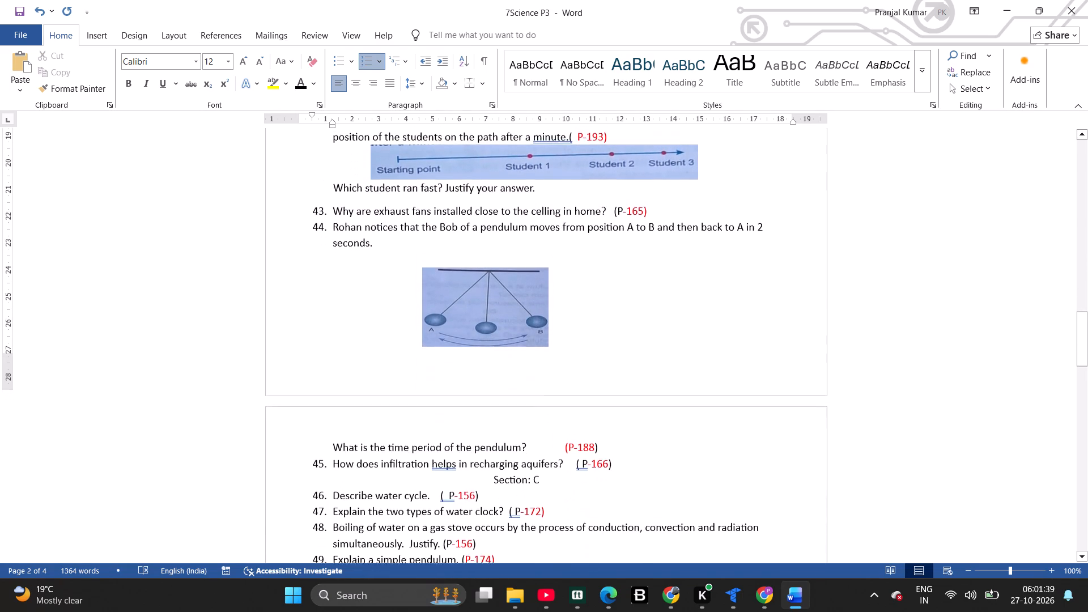
scroll(602, 465, "down", 1)
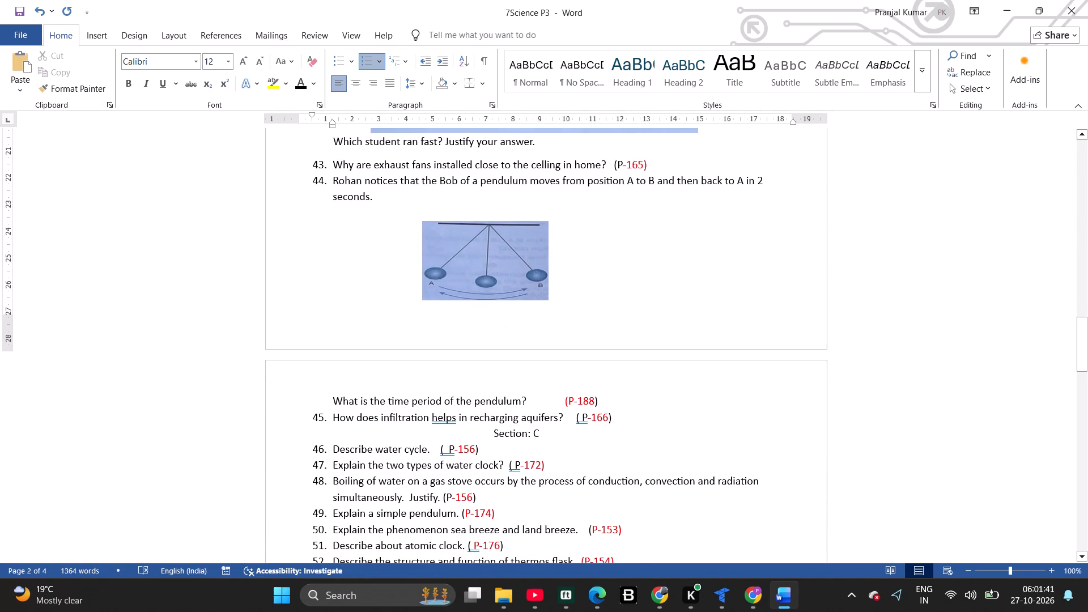
scroll(602, 465, "down", 1)
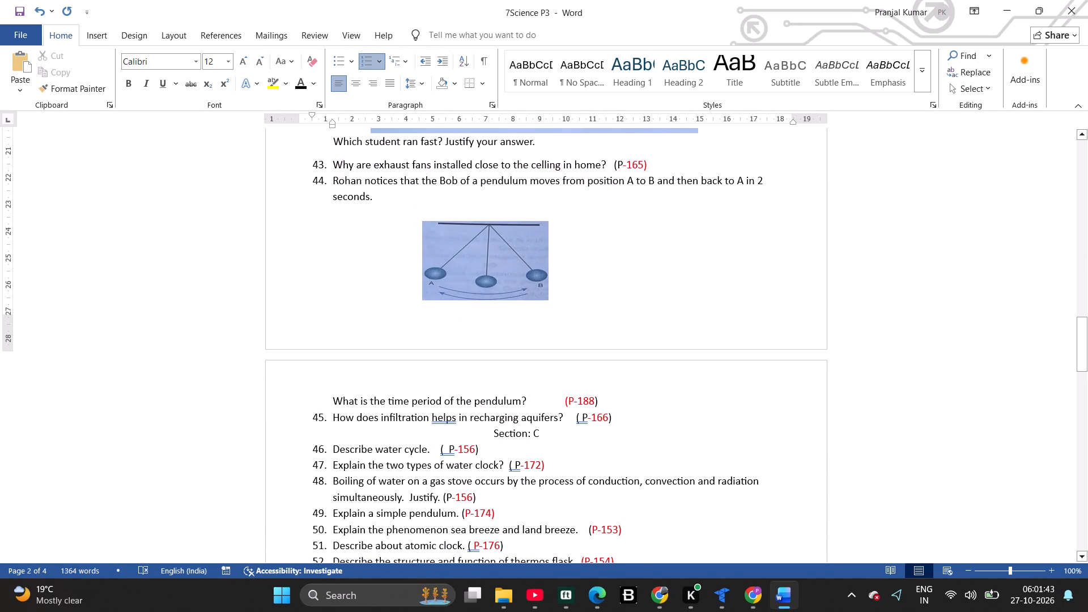
left_click(518, 282)
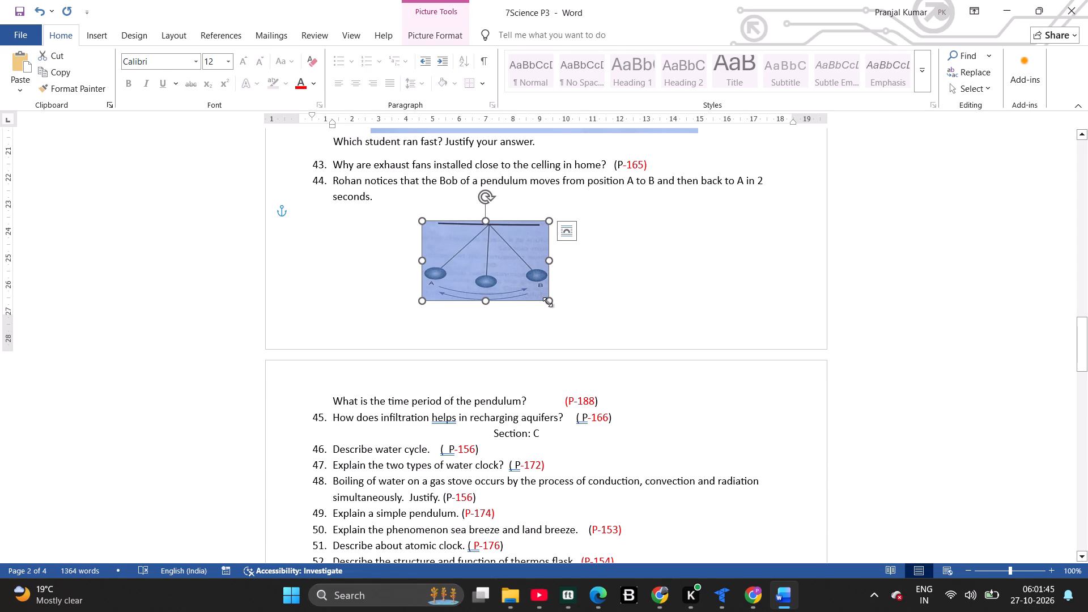
left_click_drag(547, 302, 506, 256)
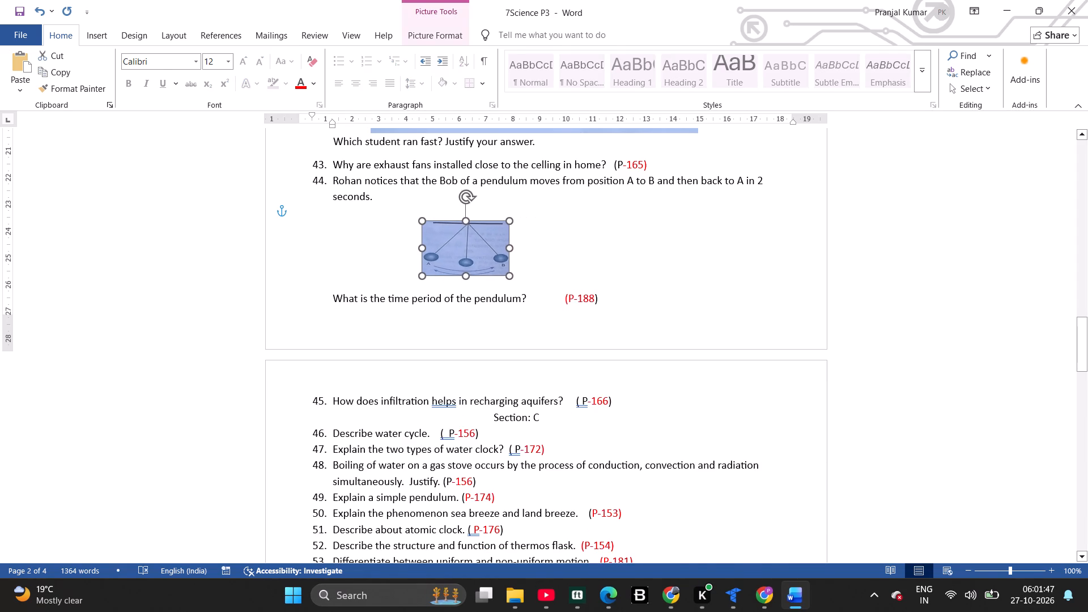
left_click_drag(506, 256, 505, 258)
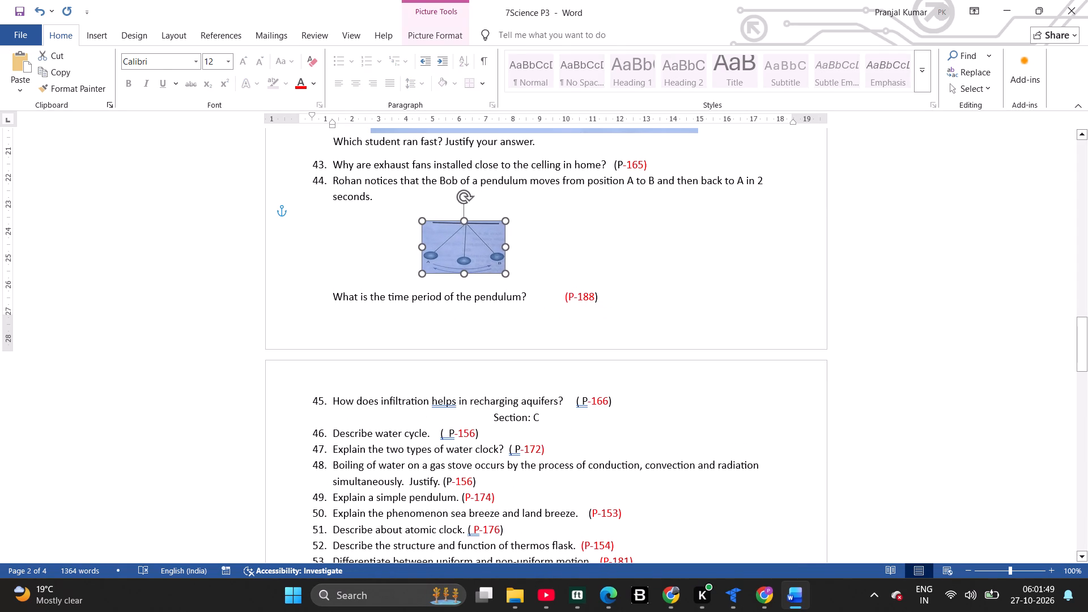
left_click_drag(505, 258, 505, 259)
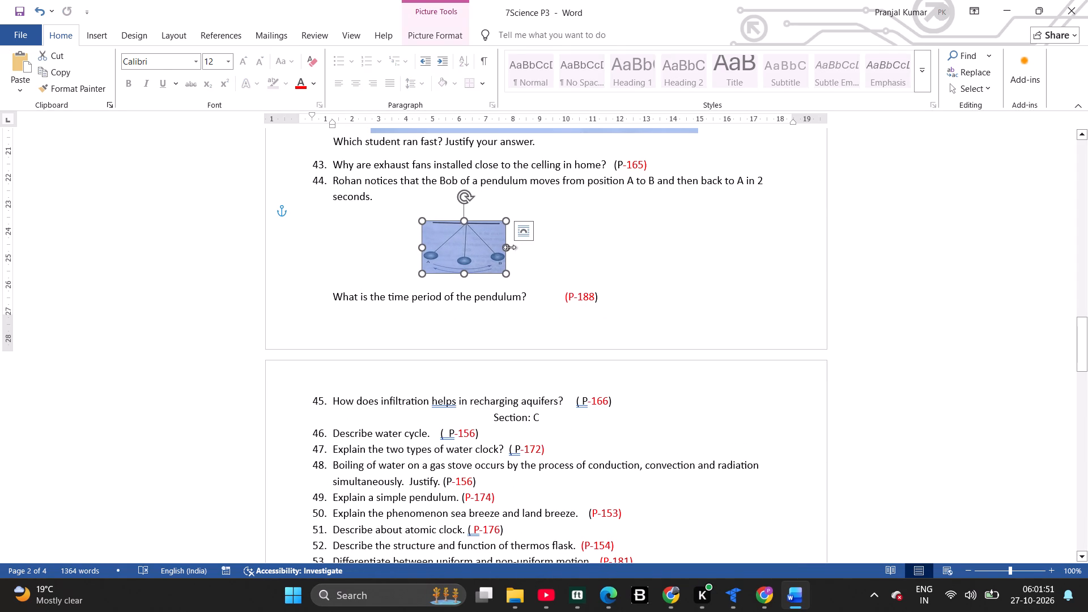
Widen the pendulum picture in question 44 by about a third, keeping its height.
left_click_drag(507, 247, 537, 251)
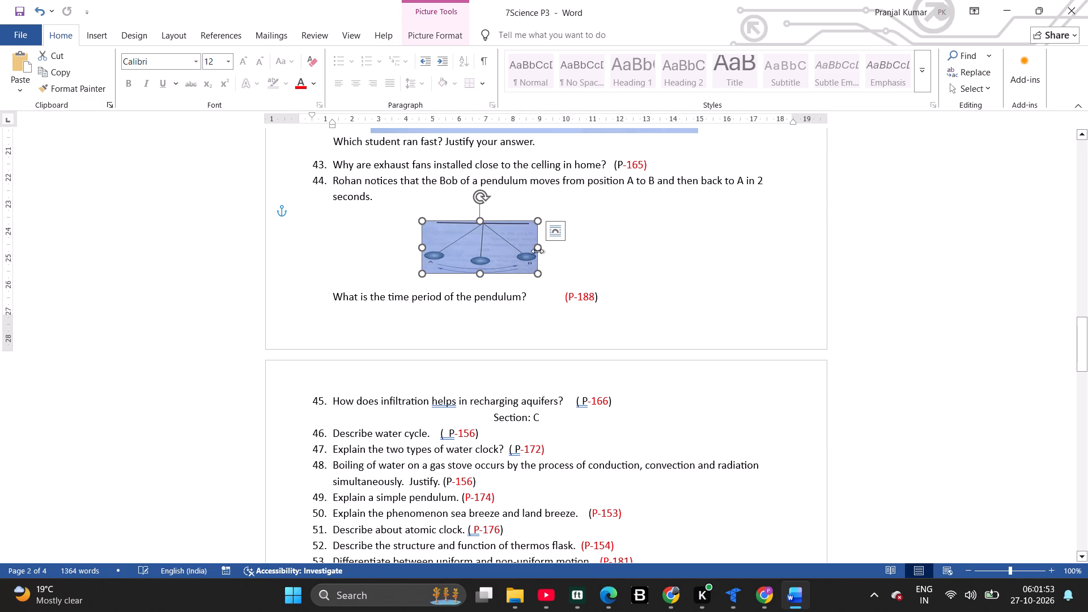
left_click(422, 220)
left_click(649, 305)
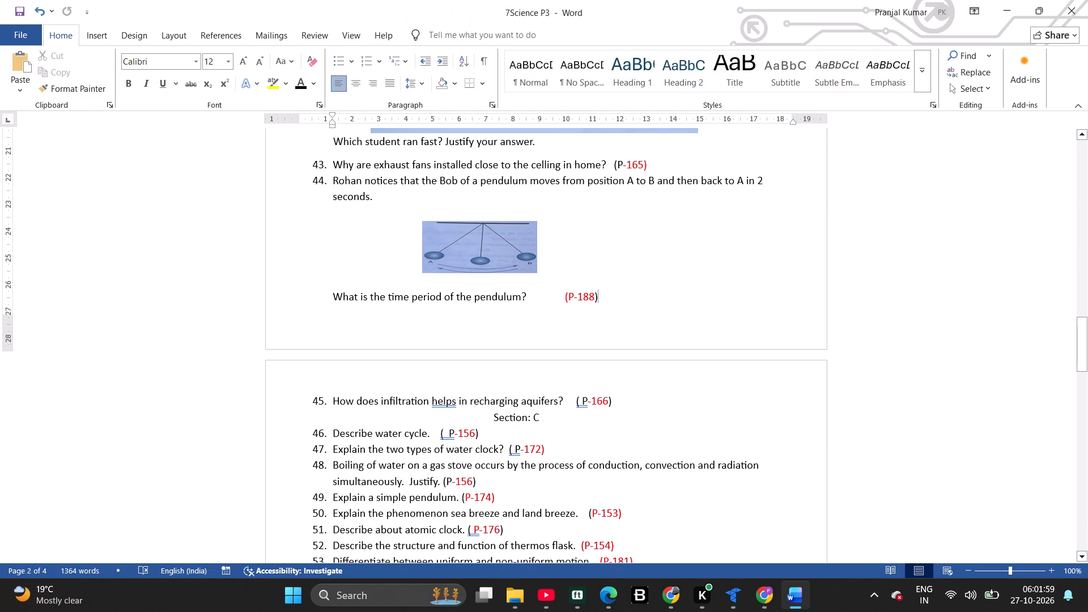
Move the pendulum picture up so it sits directly below the "seconds." line of question 44.
scroll(655, 346, "down", 2)
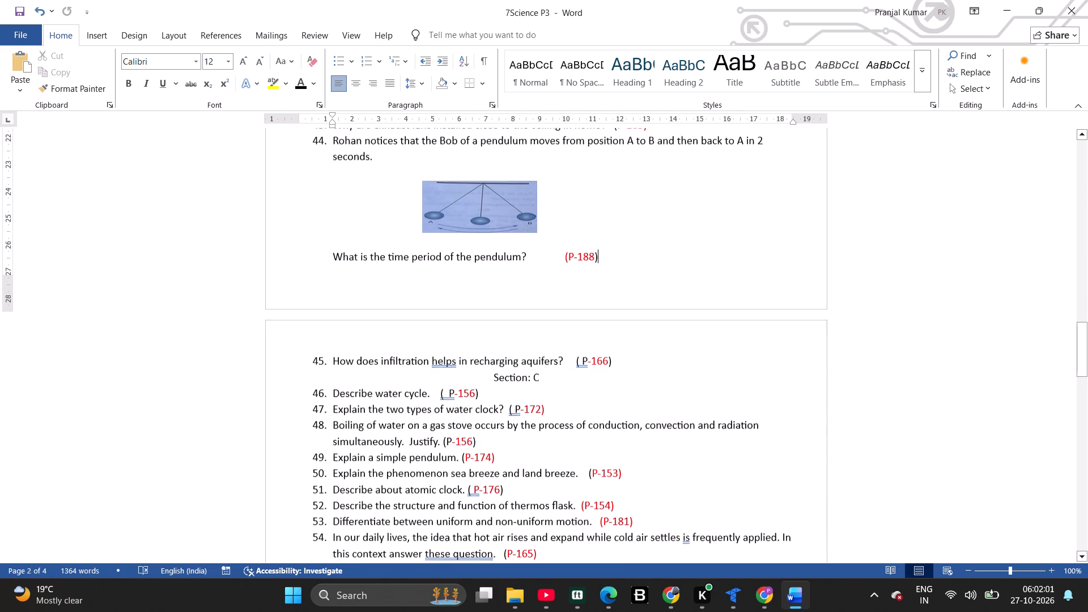
scroll(655, 346, "down", 1)
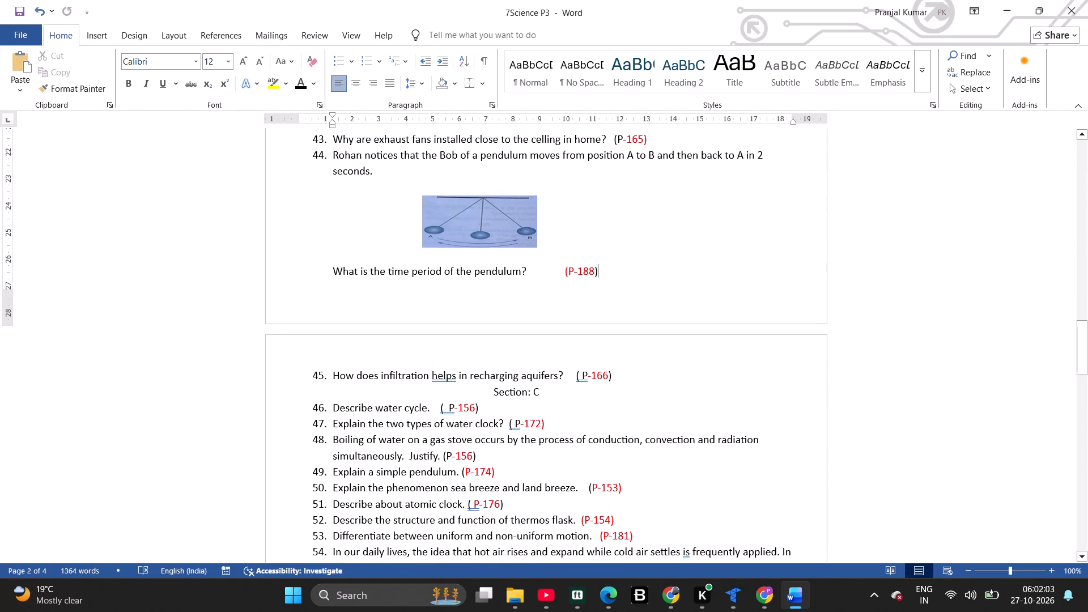
left_click(498, 224)
left_click_drag(498, 224, 497, 215)
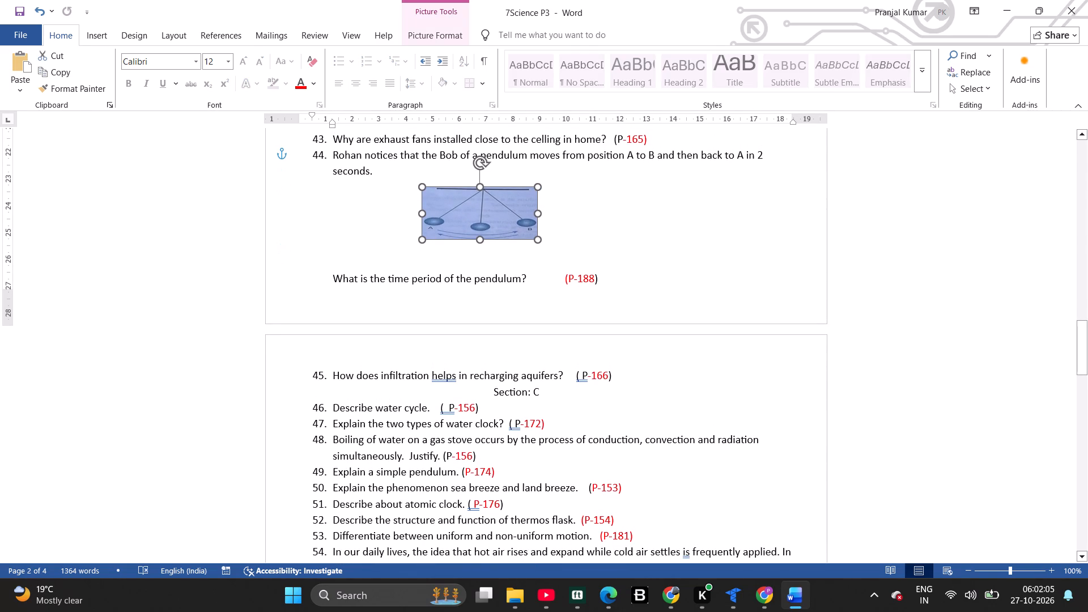
left_click_drag(497, 215, 499, 203)
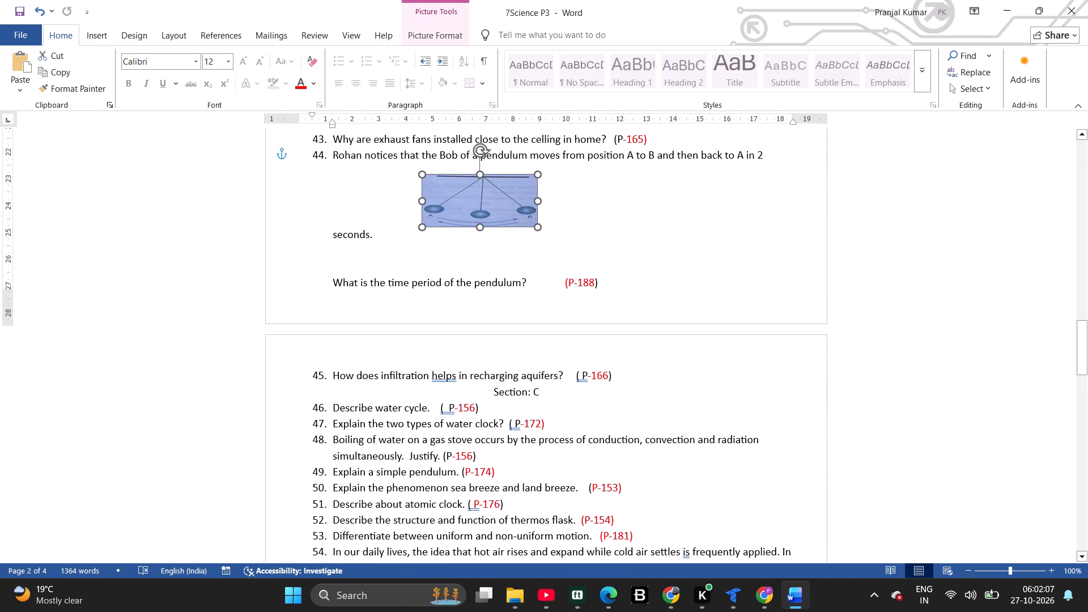
left_click_drag(499, 203, 499, 205)
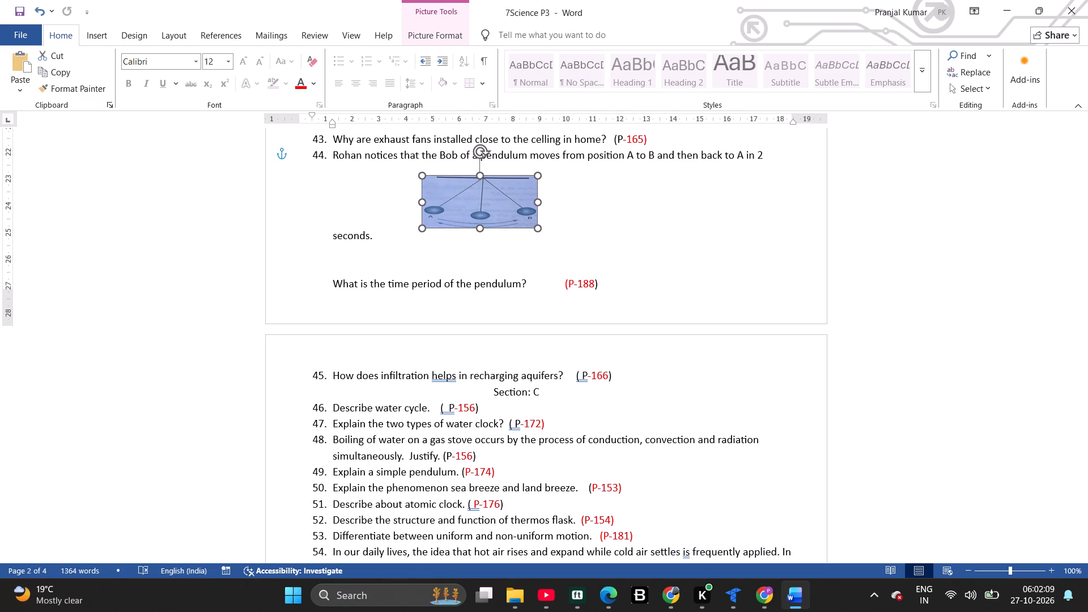
left_click_drag(499, 205, 498, 213)
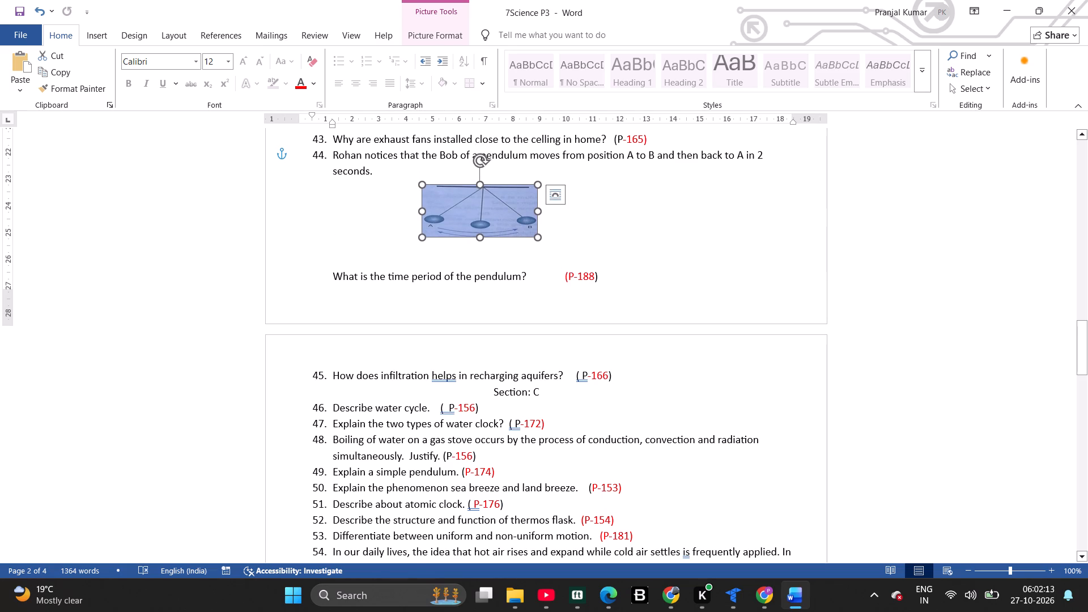
left_click(683, 266)
Review the remaining questions from number 45 through Sections C and D to the end of the paper.
scroll(673, 306, "down", 1)
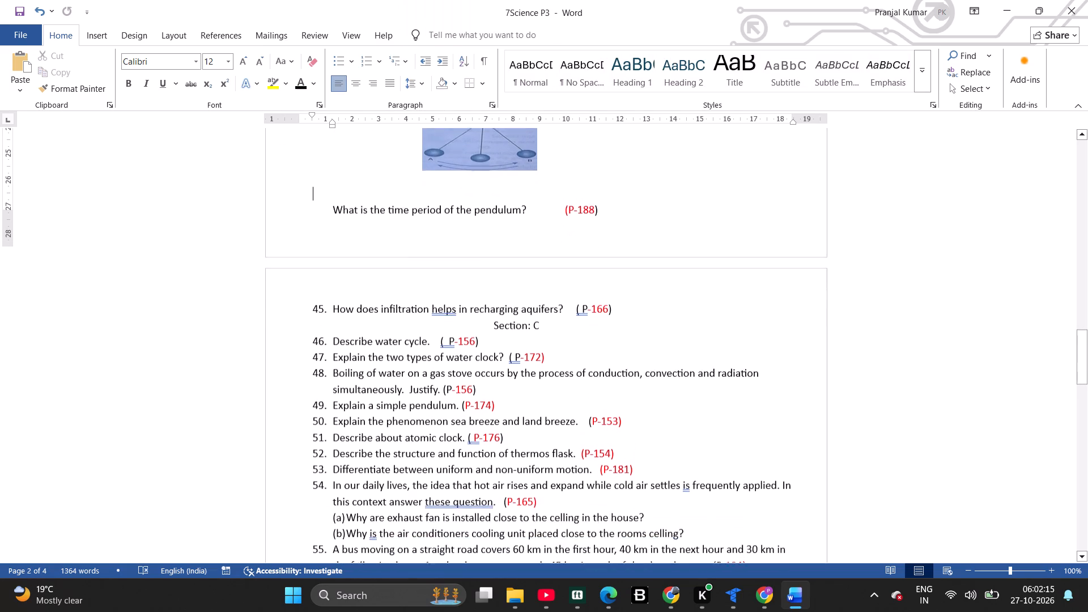
scroll(673, 306, "down", 1)
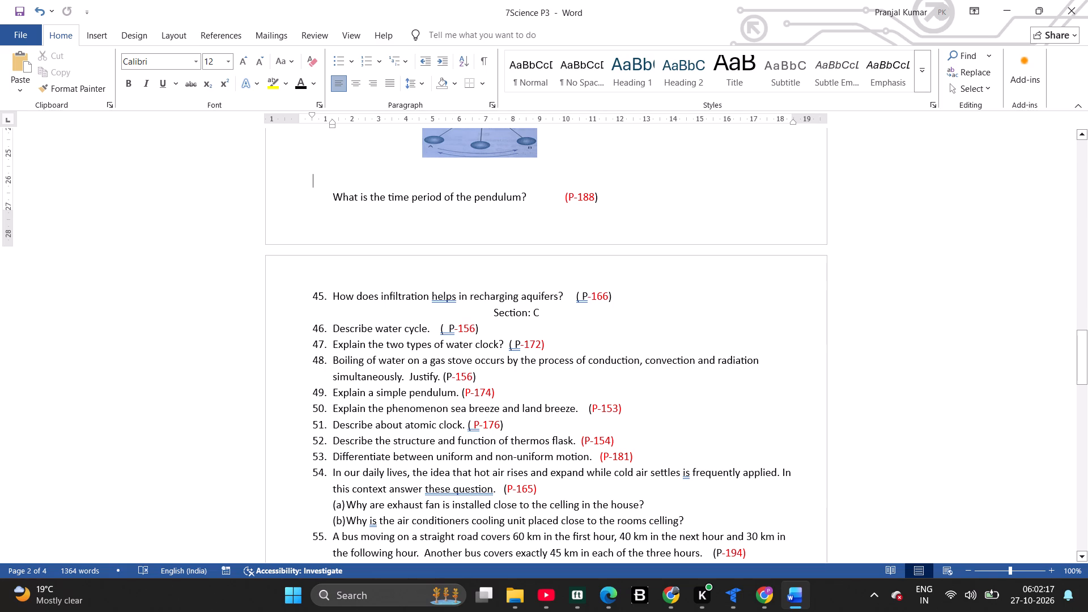
scroll(653, 268, "down", 1)
scroll(679, 416, "down", 1)
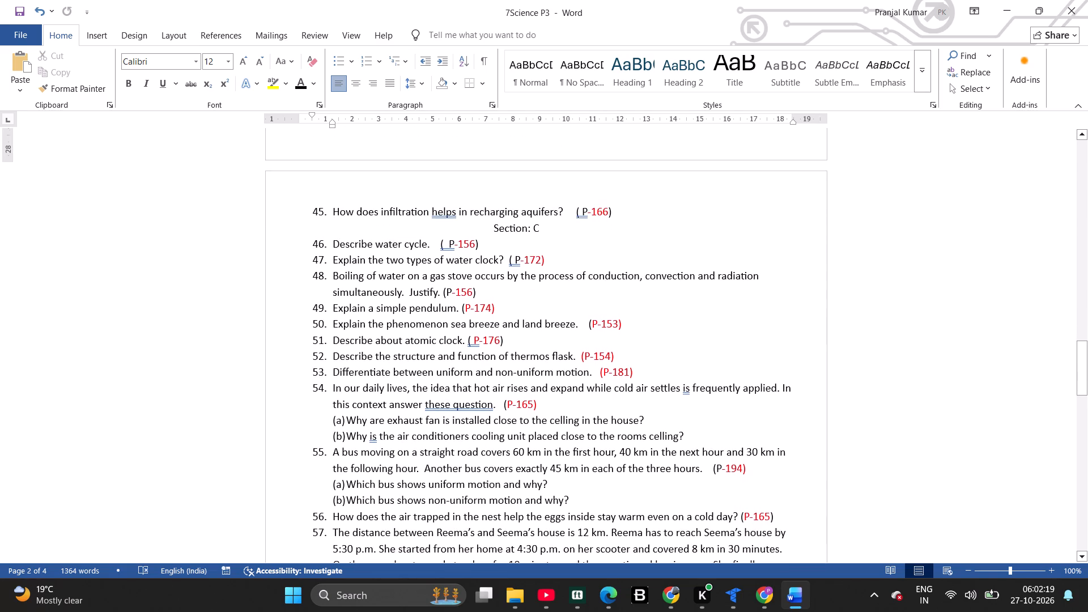
scroll(679, 416, "down", 1)
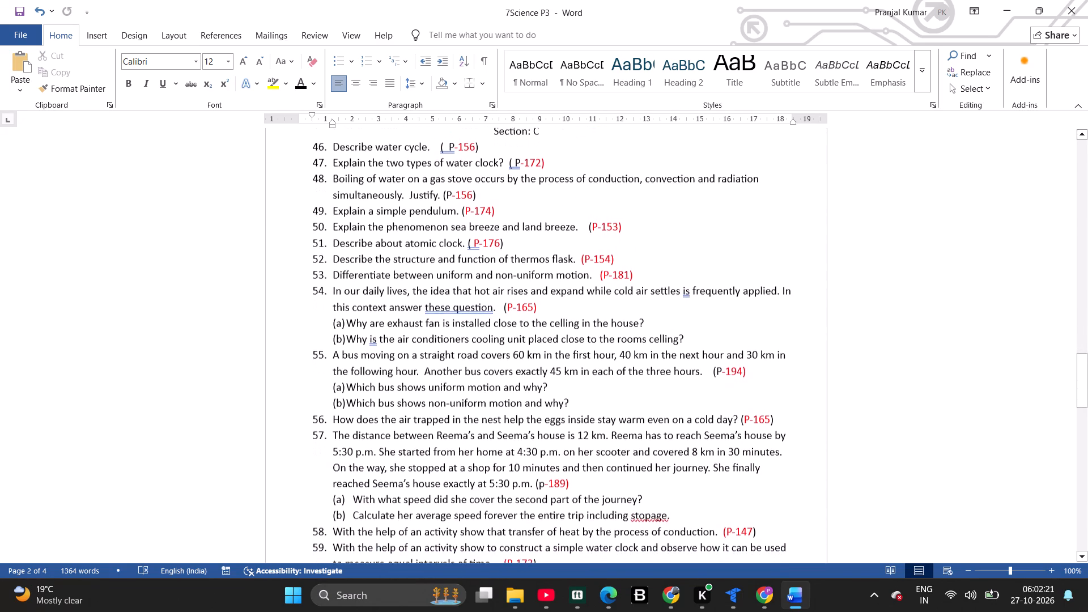
scroll(679, 416, "down", 1)
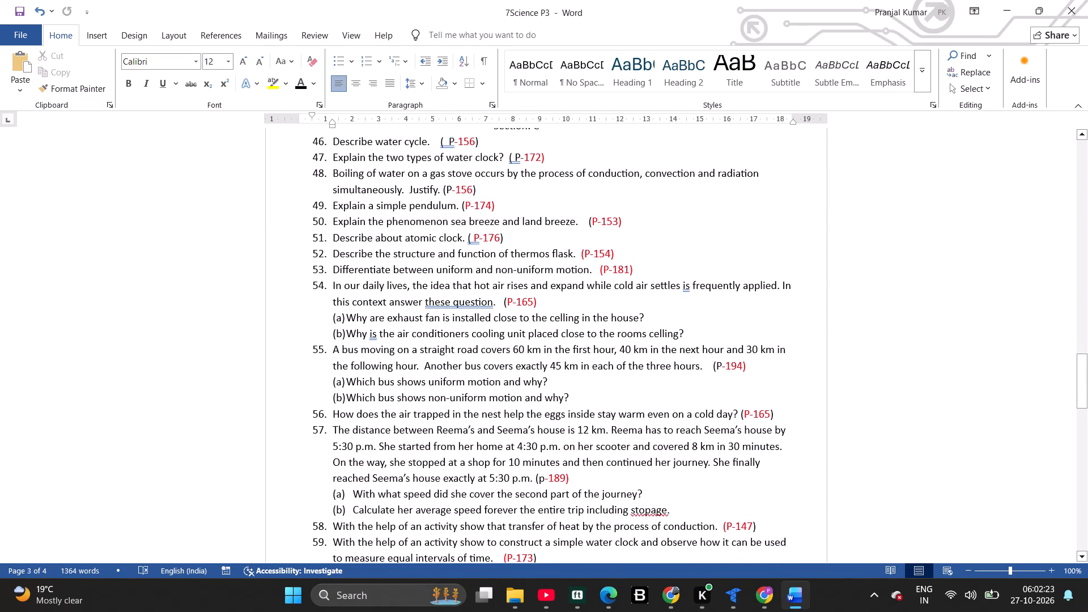
scroll(679, 416, "down", 2)
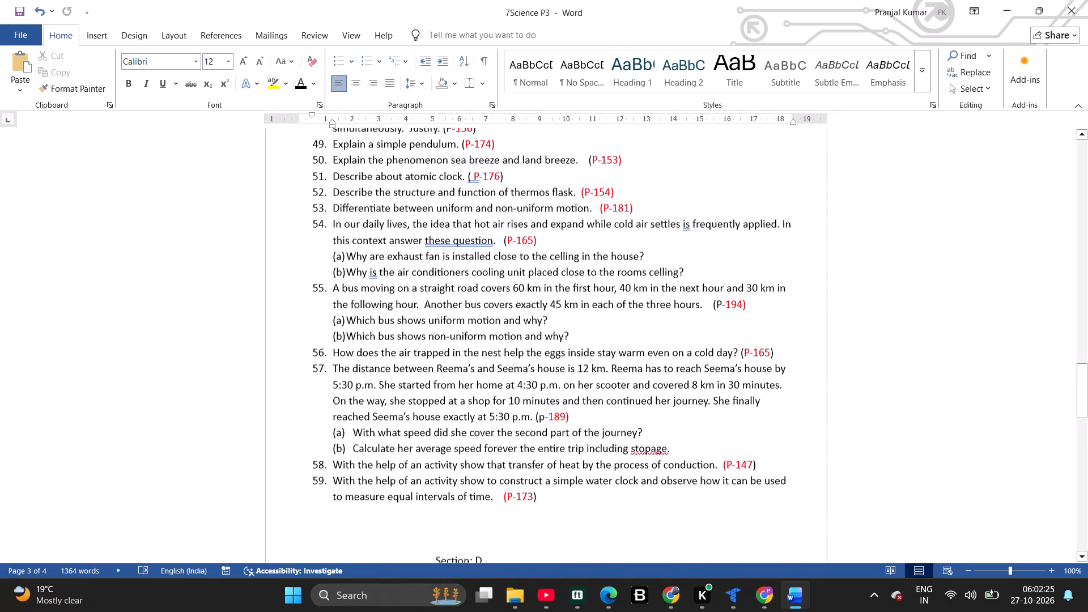
scroll(679, 416, "down", 7)
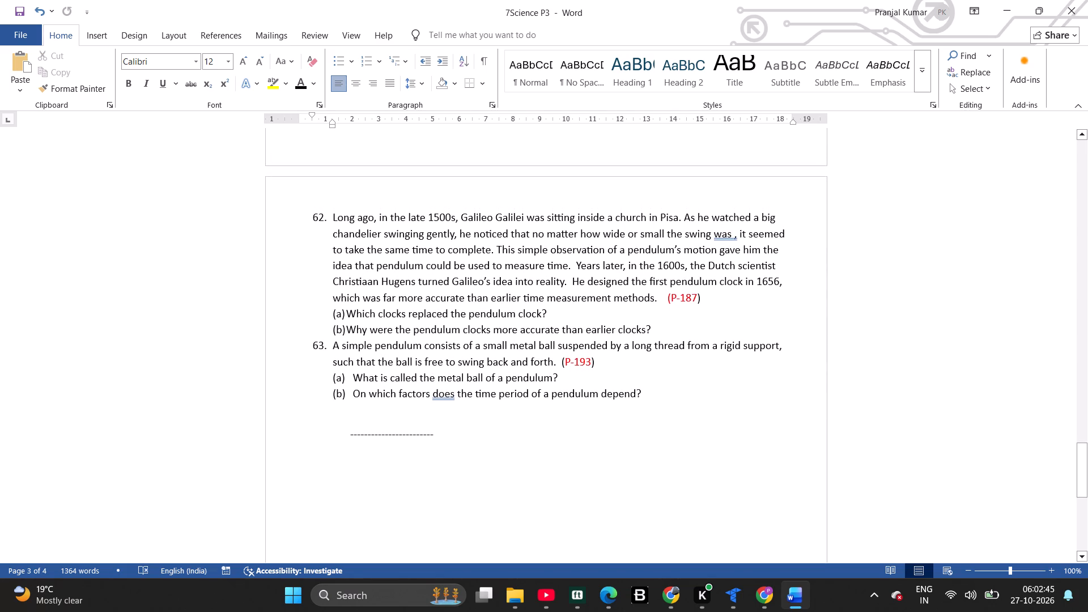
Save the 7Science P3 document.
key("ctrl+s")
key("ctrl+s")
Look back over the paper from the last page up to the General Instructions, then Sections A and B.
scroll(703, 348, "up", 1)
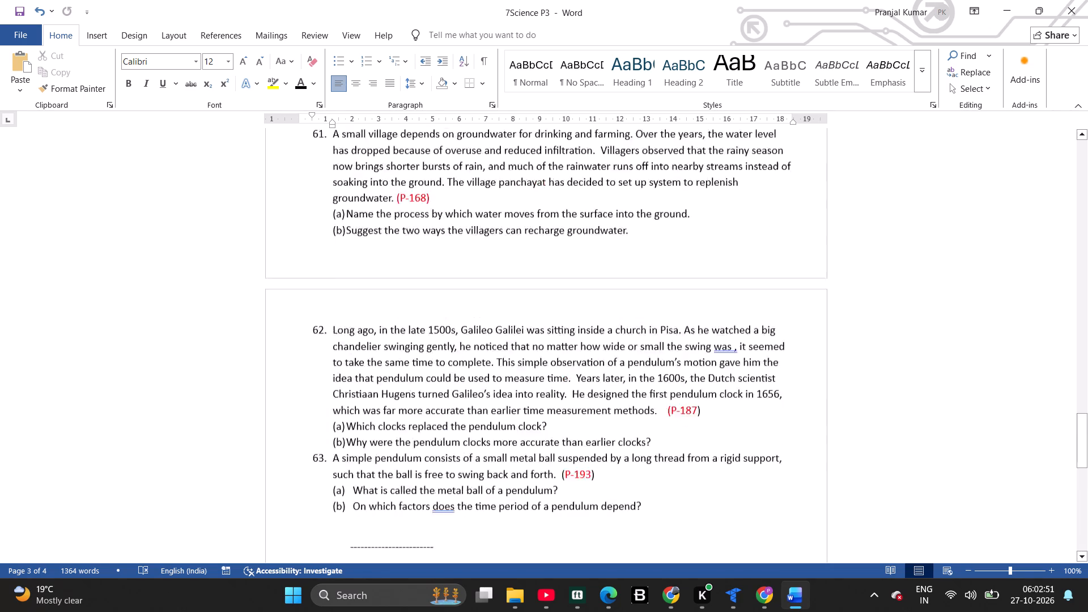
scroll(703, 348, "up", 5)
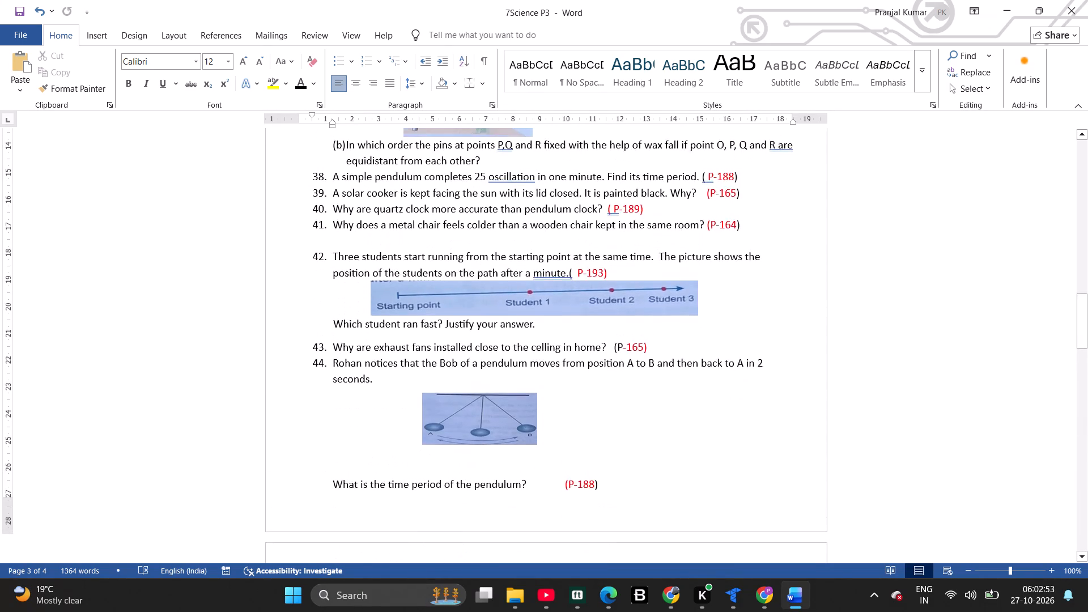
scroll(703, 348, "up", 5)
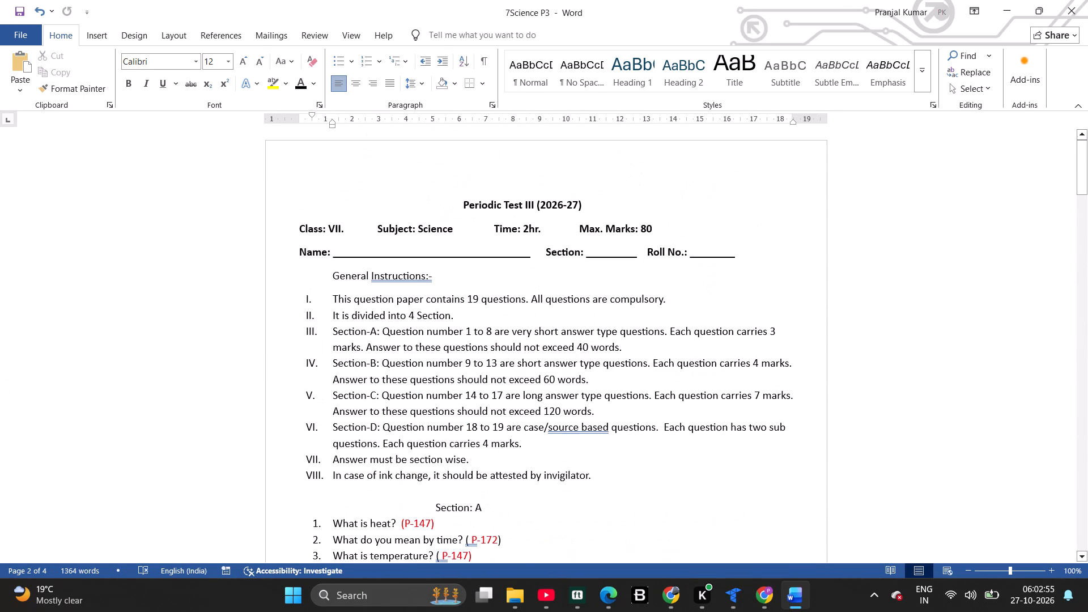
scroll(703, 348, "down", 3)
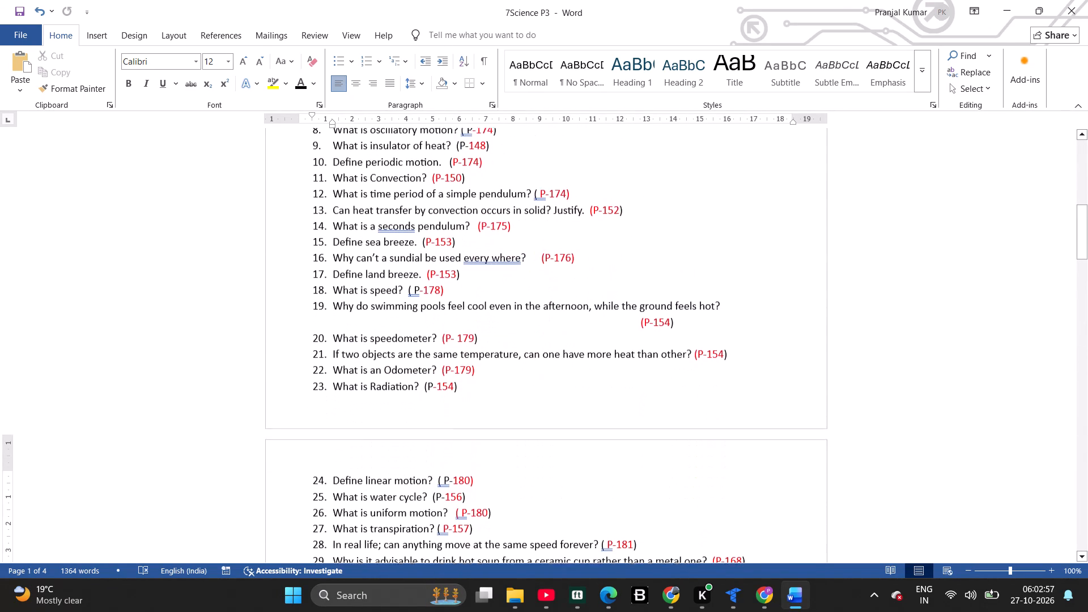
scroll(703, 348, "down", 1)
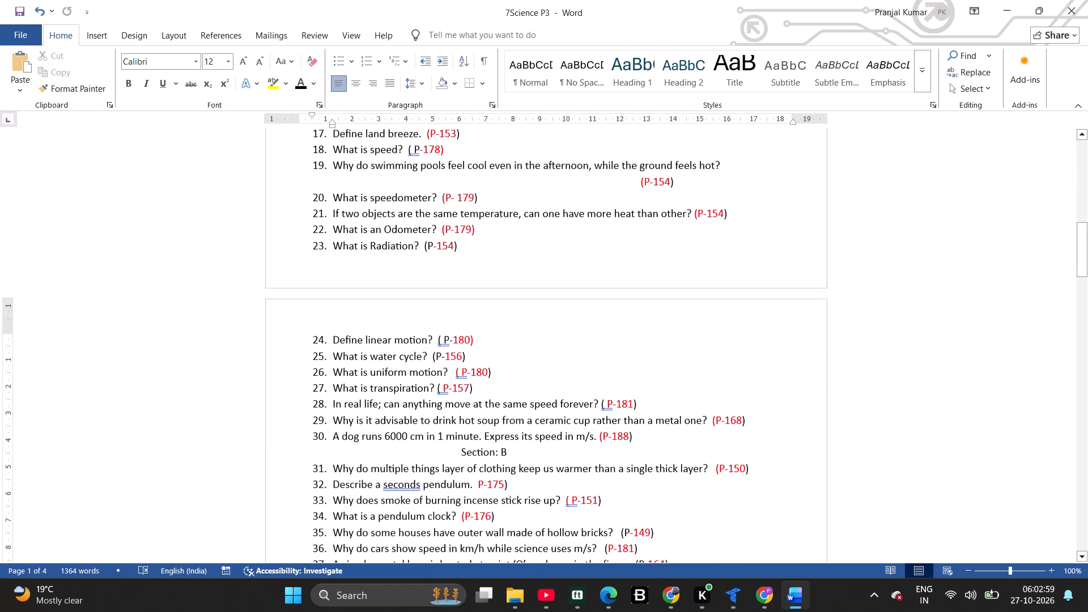
Close the 7Science P3 document.
left_click(1087, 0)
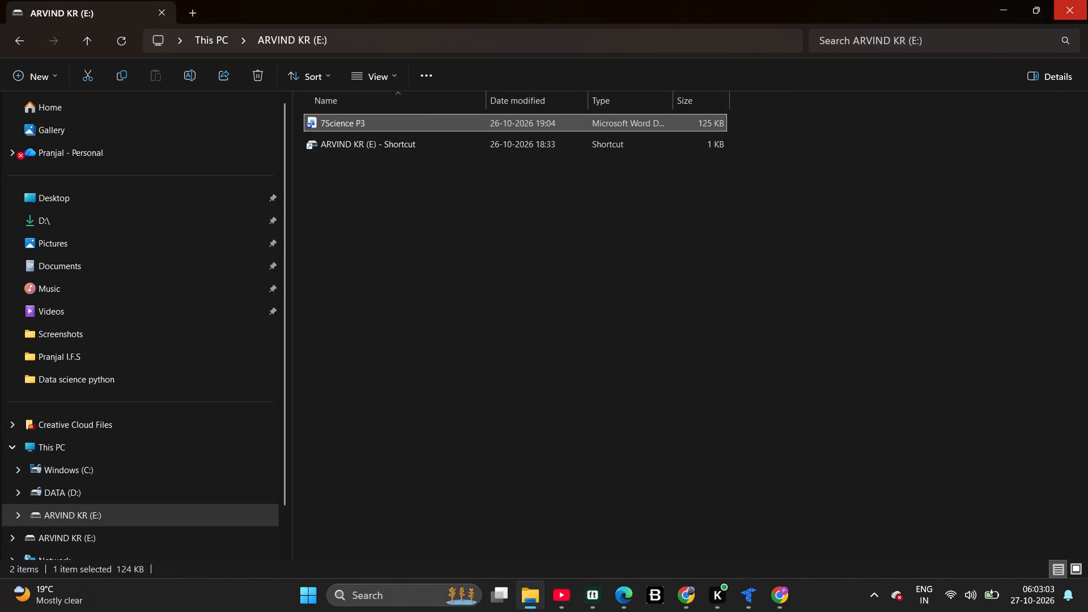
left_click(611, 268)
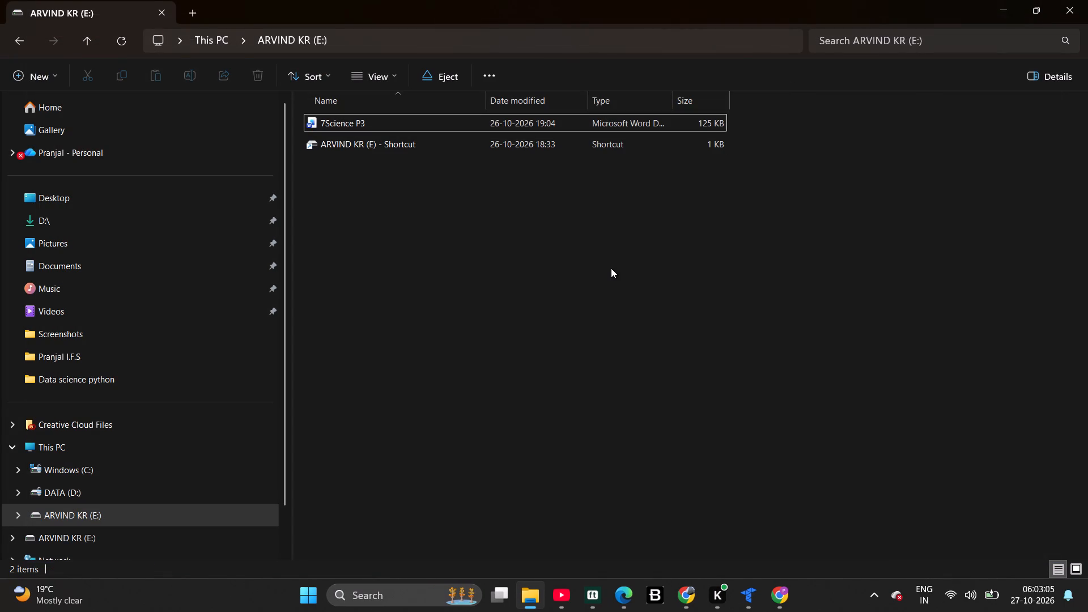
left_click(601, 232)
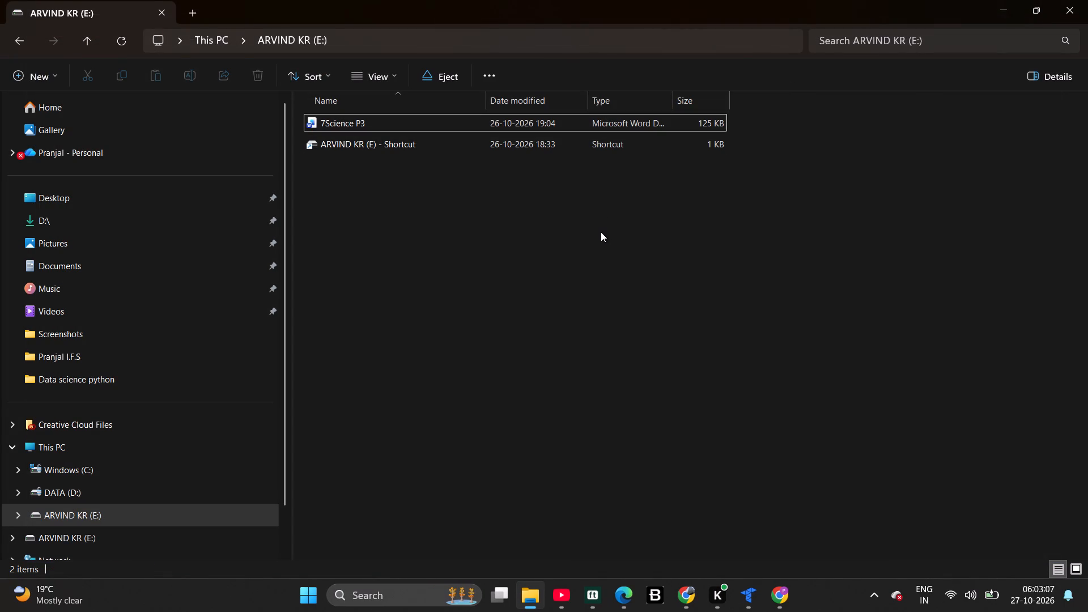